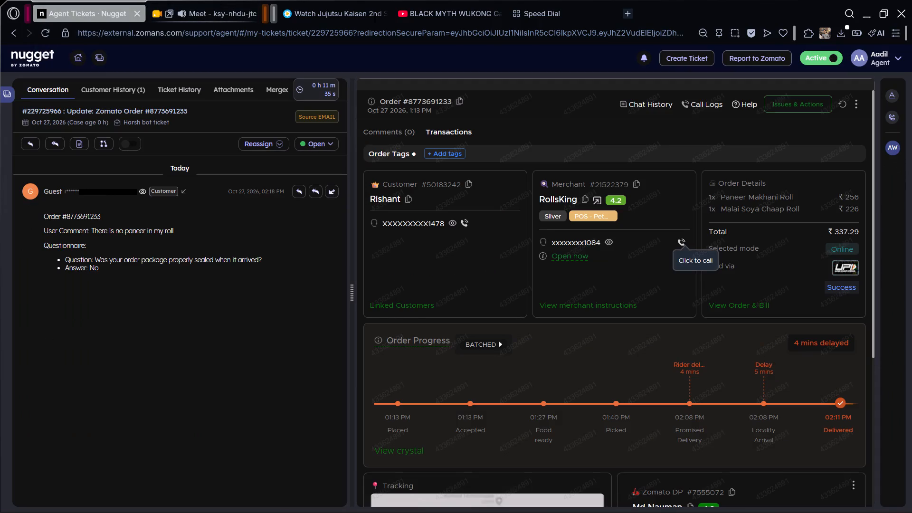
Request a callback call to the merchant RollsKing for the order, going ahead with Call Anyway, and repeat the request two more times.
left_click(679, 241)
left_click(806, 348)
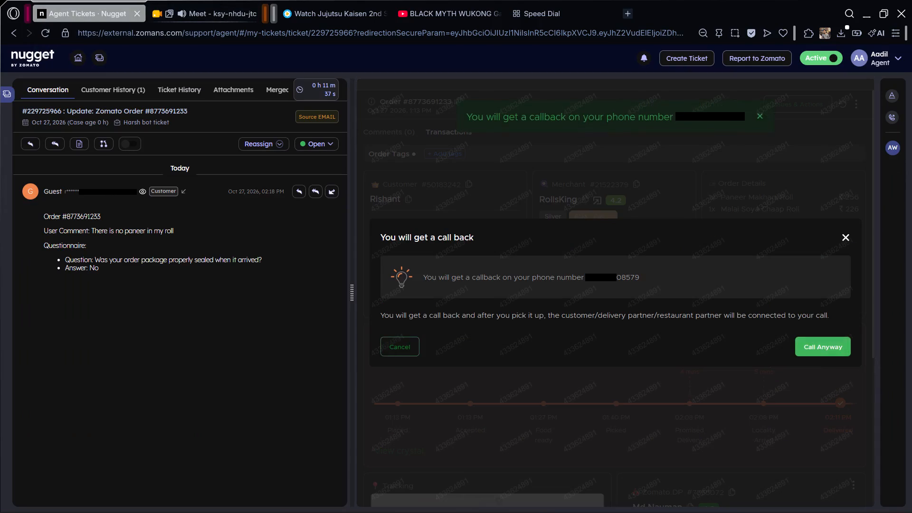
double_click(680, 237)
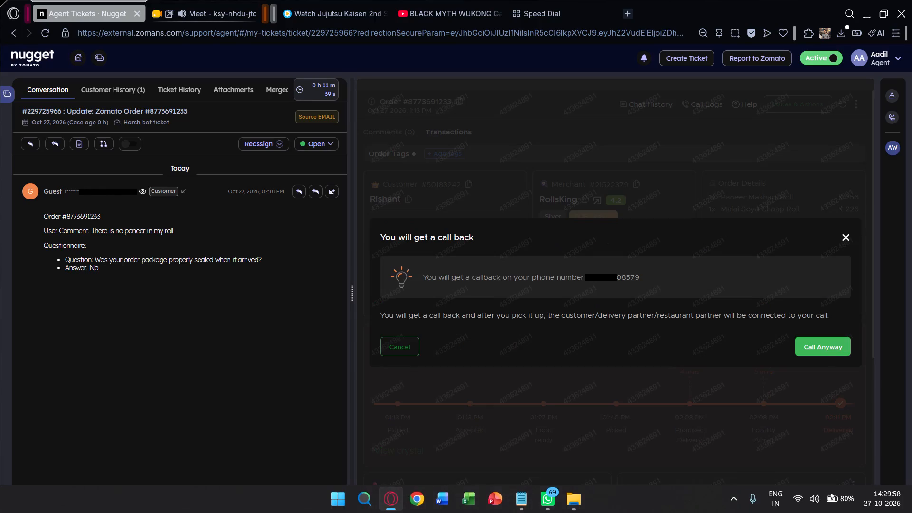
left_click(807, 337)
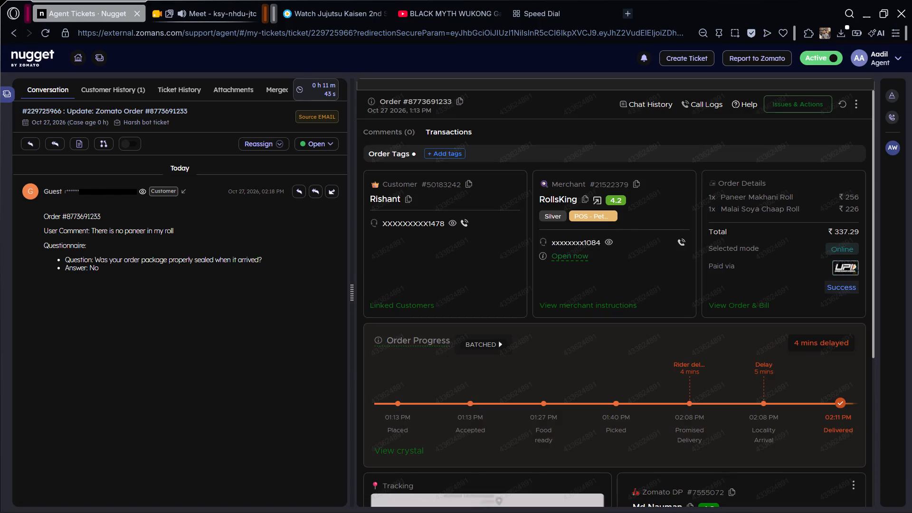
double_click(680, 247)
left_click(682, 243)
left_click(806, 307)
left_click(798, 342)
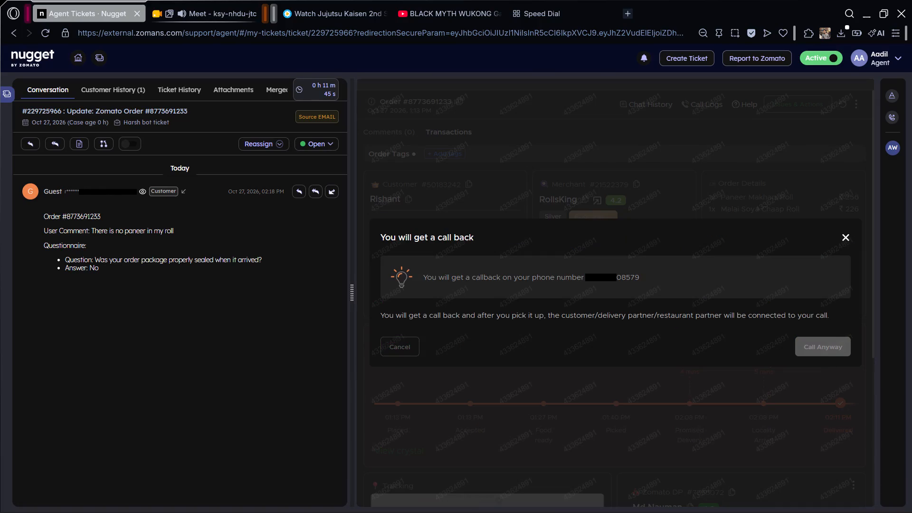
Add the order tag Missing Item to the order.
double_click(447, 151)
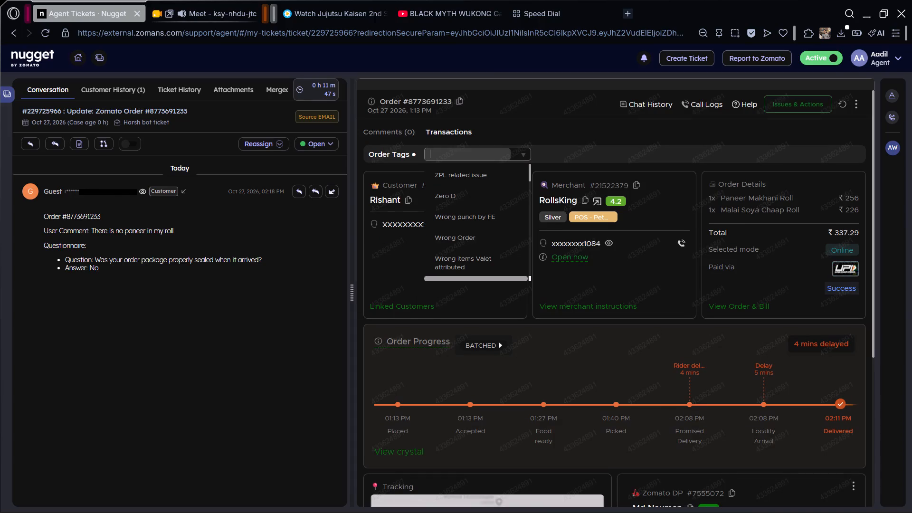
type("mi")
left_click(473, 201)
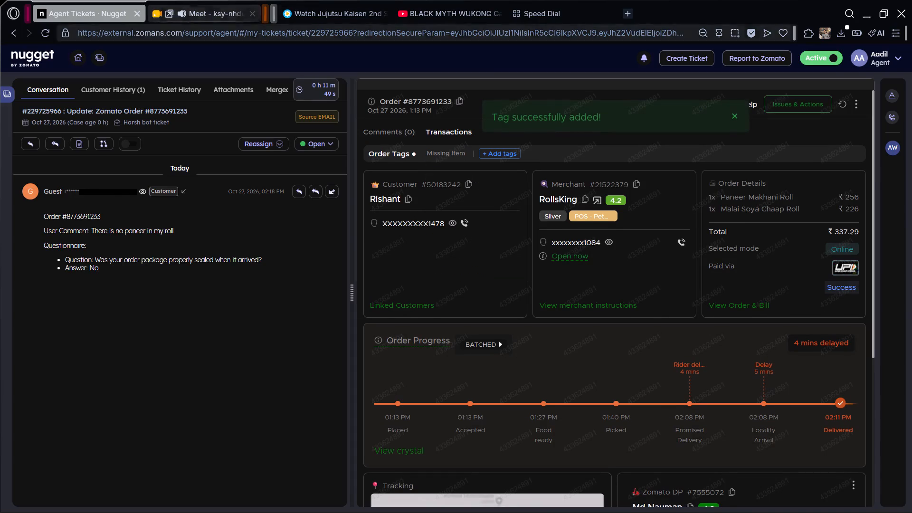
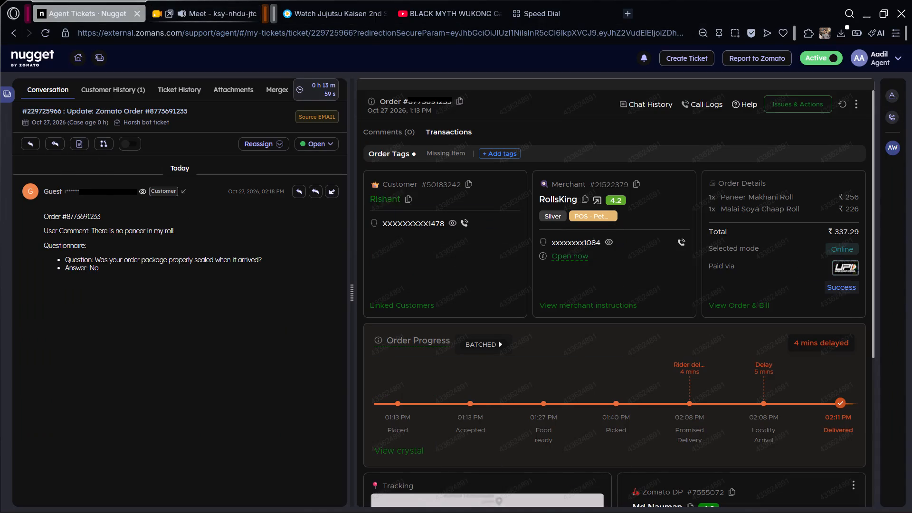
Start a private note from the Notepad missing-item template with MX ur, CX karma iron and the rejected resolution, and set DP to nr.
left_click(81, 144)
left_click(452, 279)
key("alt+Tab")
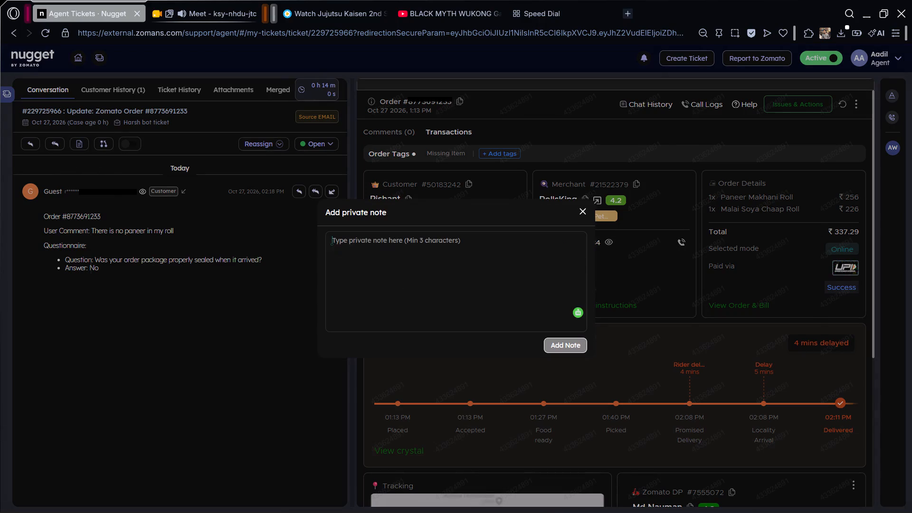
left_click(504, 203, "alt")
key("alt+Tab")
key("alt+Tab")
key("alt+Tab")
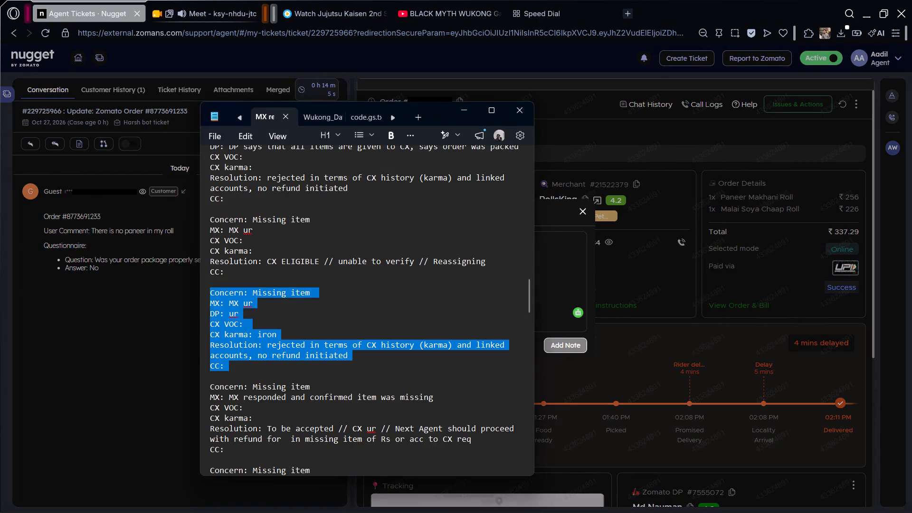
key("ctrl+c")
left_click(562, 281, "ctrl")
key("ctrl+v")
left_click(402, 256)
key("BackSpace")
key("BackSpace")
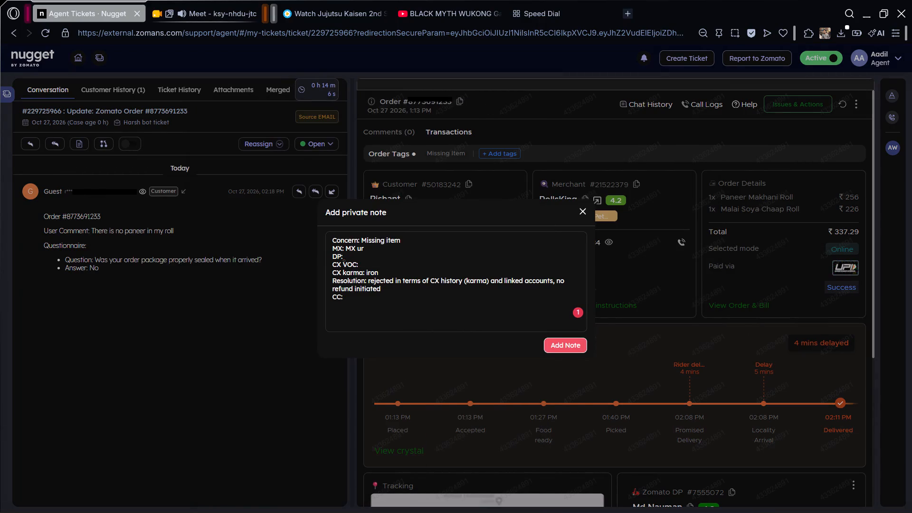
type("nr")
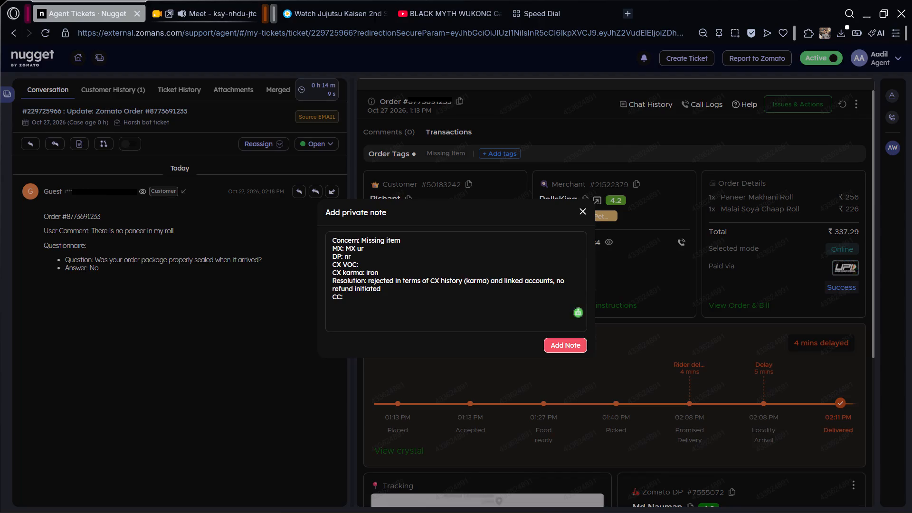
Set the note draft aside and check the customer's Linked Customers list.
left_click(574, 216)
left_click(584, 210)
left_click(385, 294)
left_click(388, 299)
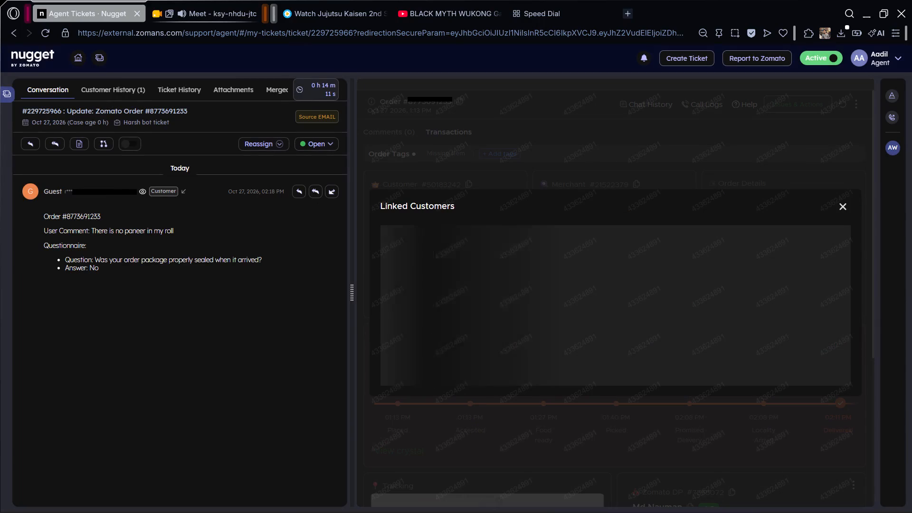
left_click(466, 460)
Copy the customer's comment "There is no paneer in my roll" into the note's CX VOC line, set CC to 1 and add the note.
left_click_drag(190, 229, 100, 228)
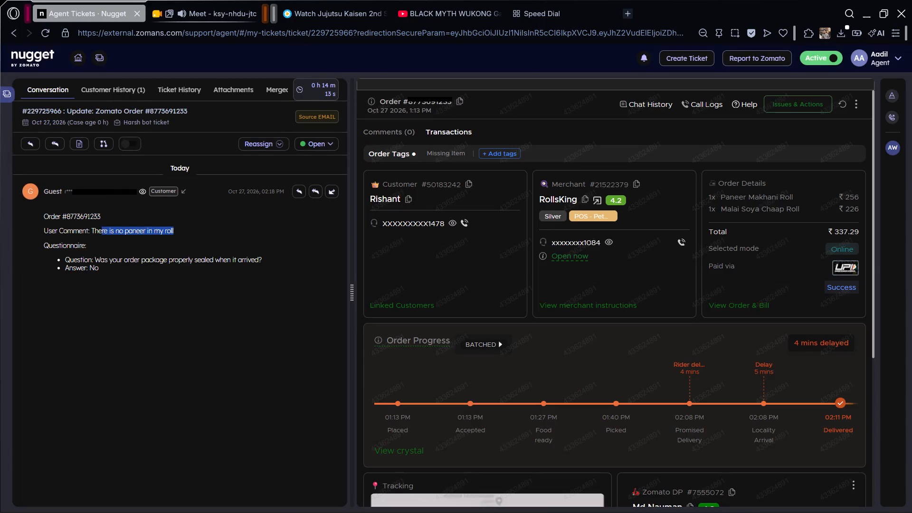
left_click_drag(100, 228, 90, 226)
key("ctrl+c")
left_click(87, 154, "ctrl")
left_click(82, 142, "ctrl")
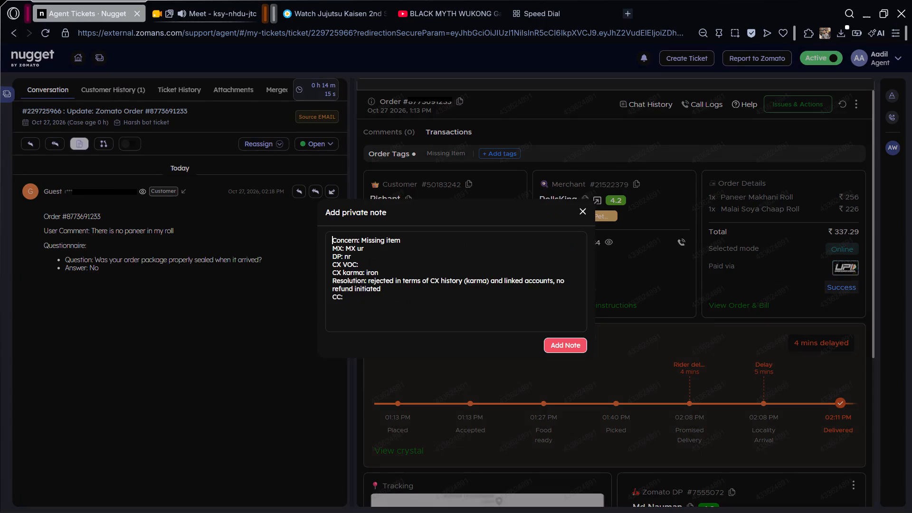
left_click(373, 265, "ctrl")
key("ctrl+v")
left_click(403, 292)
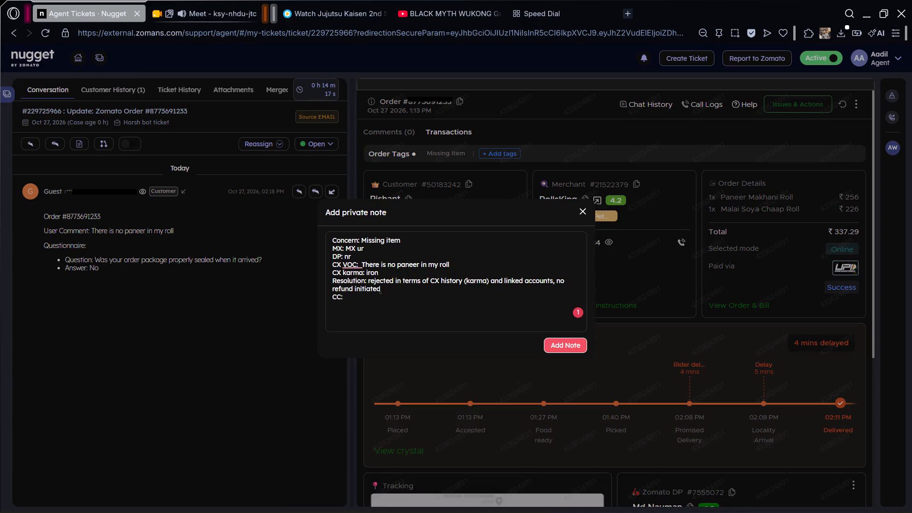
left_click(399, 296)
key("1")
left_click(589, 353)
left_click(573, 345)
In the ticket properties, set Restaurant Call Status to Unresponsive, Ticket Status to REJECTED and Harsh Bot Refund Amount to 0.
left_click(893, 102)
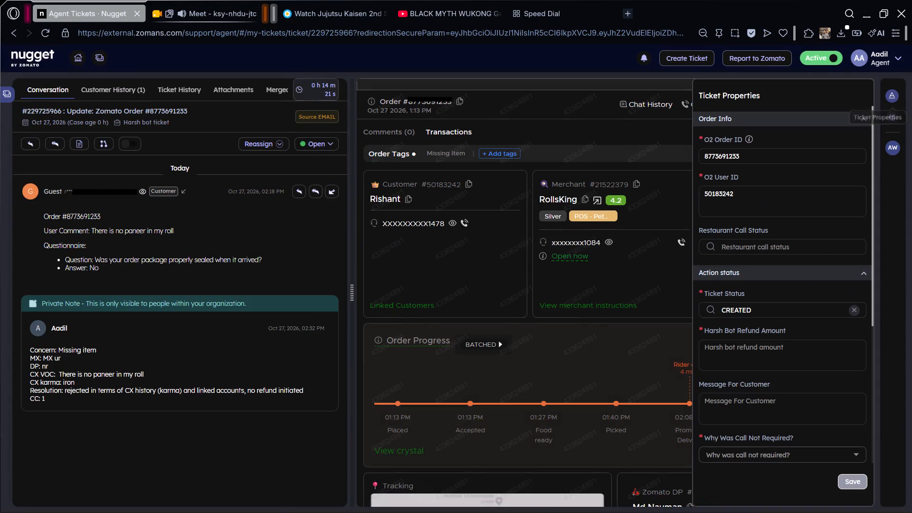
scroll(800, 305, "up", 5)
left_click(753, 254)
left_click(749, 284)
left_click(744, 308)
double_click(738, 362)
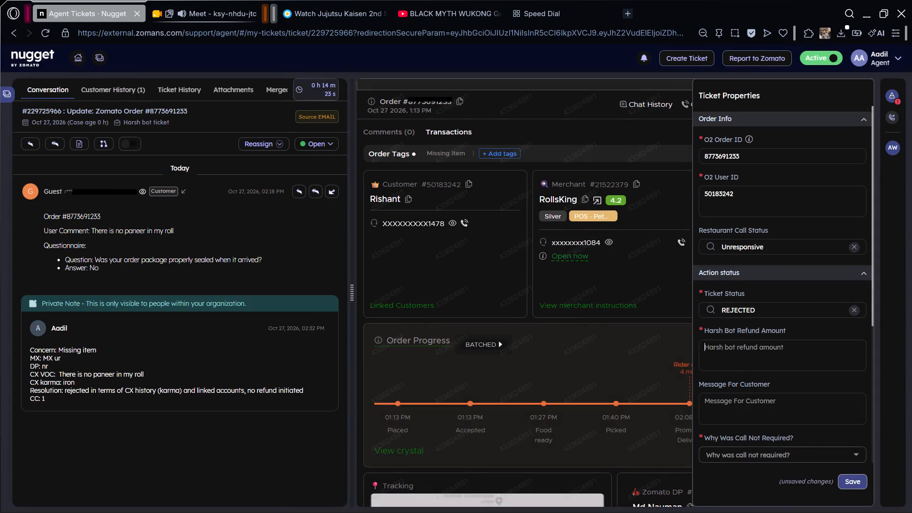
key("0")
Choose "I attempted the call" as the reason under Why Was Call Not Required, dismissing the WhatsApp notification.
scroll(736, 339, "down", 5)
scroll(736, 339, "up", 1)
scroll(736, 339, "down", 4)
left_click(747, 237)
scroll(747, 242, "down", 2)
scroll(748, 264, "up", 1)
scroll(748, 268, "down", 5)
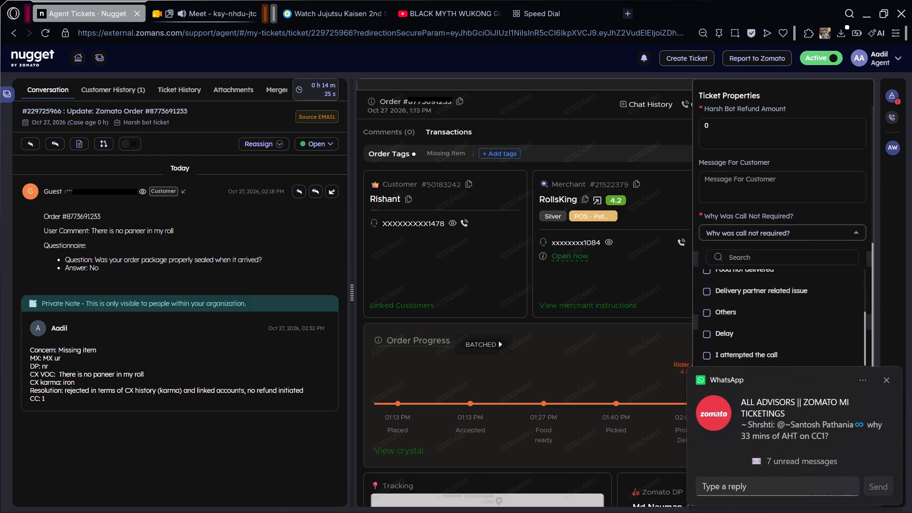
left_click_drag(726, 448, 911, 448)
left_click(744, 352)
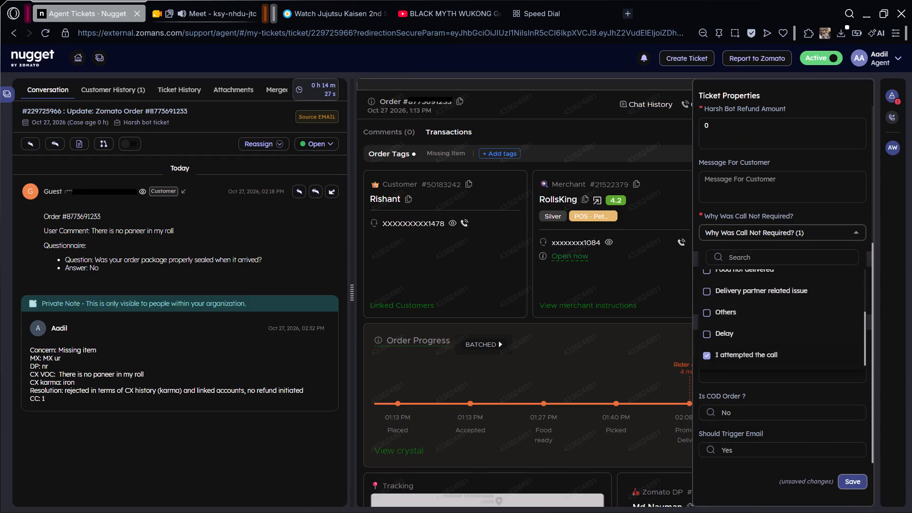
Set Are Properties Filled to Yes and save the ticket properties.
left_click(738, 381)
left_click(746, 299)
left_click(722, 313)
scroll(722, 319, "up", 1)
scroll(722, 319, "down", 1)
scroll(722, 319, "up", 5)
scroll(722, 319, "down", 2)
scroll(722, 319, "up", 2)
scroll(722, 319, "down", 2)
scroll(722, 319, "up", 1)
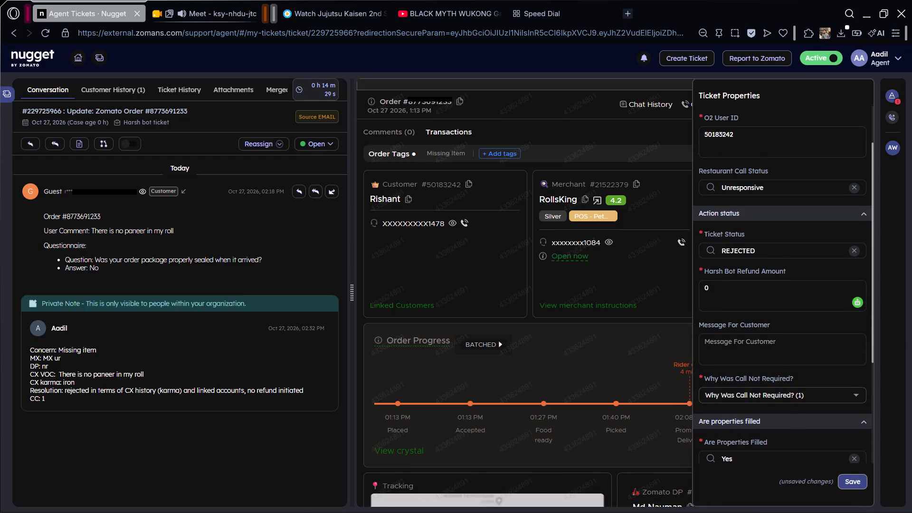
left_click(845, 491)
left_click(846, 484)
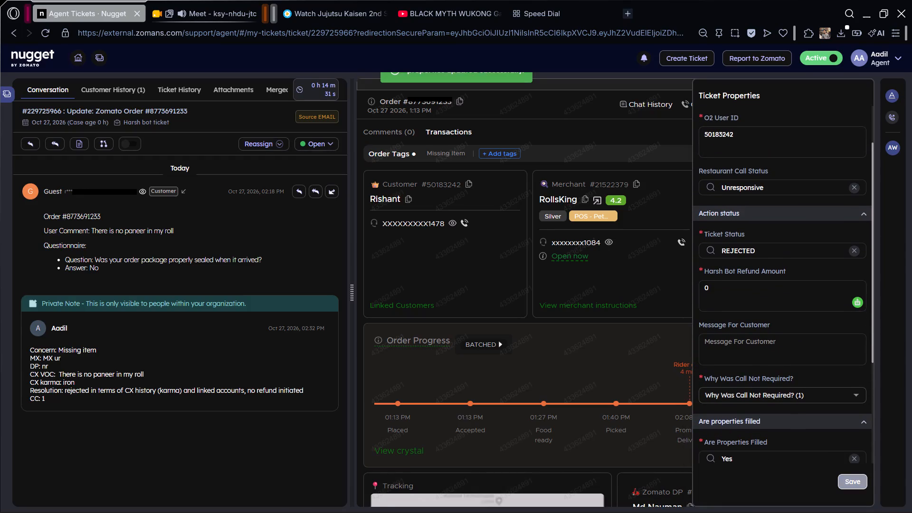
Change the ticket's status to Closed and submit the change.
left_click(317, 146)
left_click(269, 173)
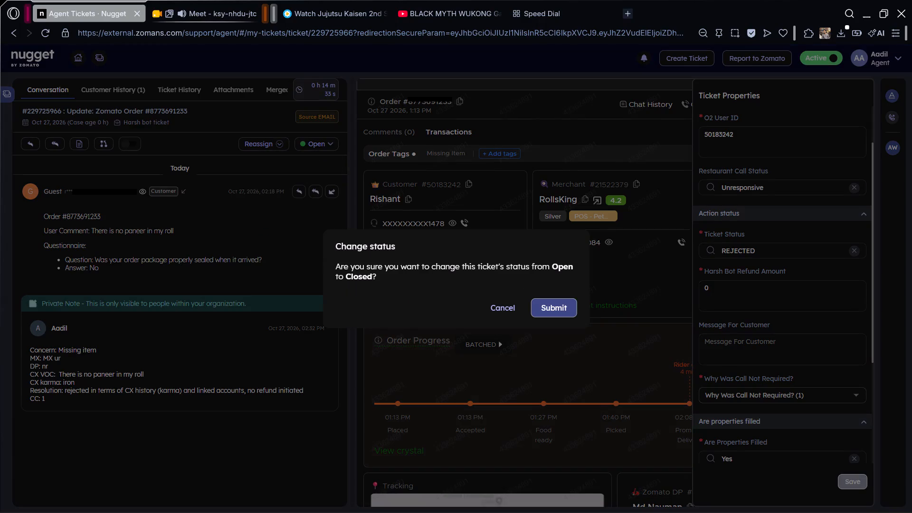
left_click(552, 308)
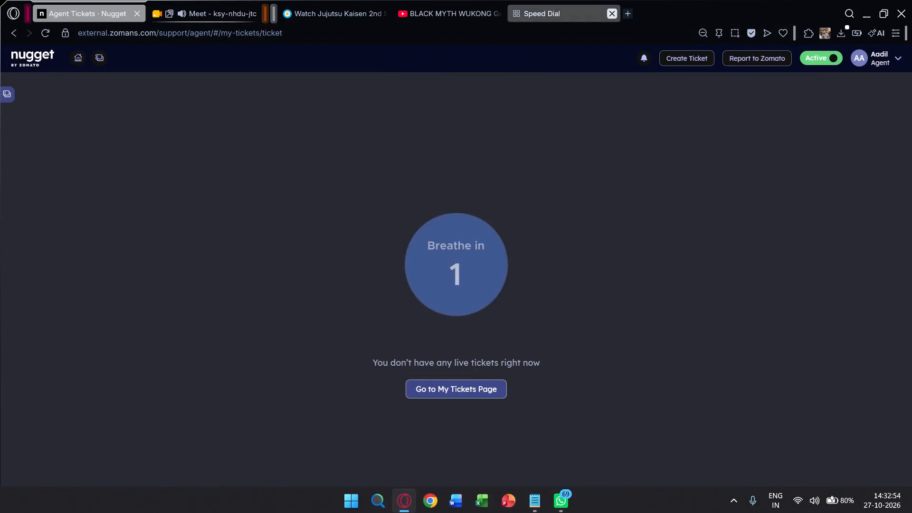
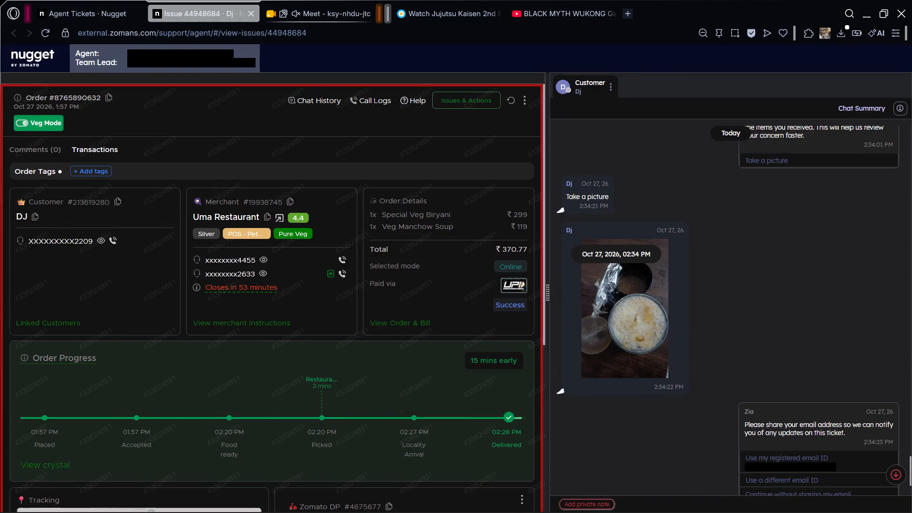
View the customer bill of the Uma Restaurant order to check the ordered items, and close it.
double_click(615, 136)
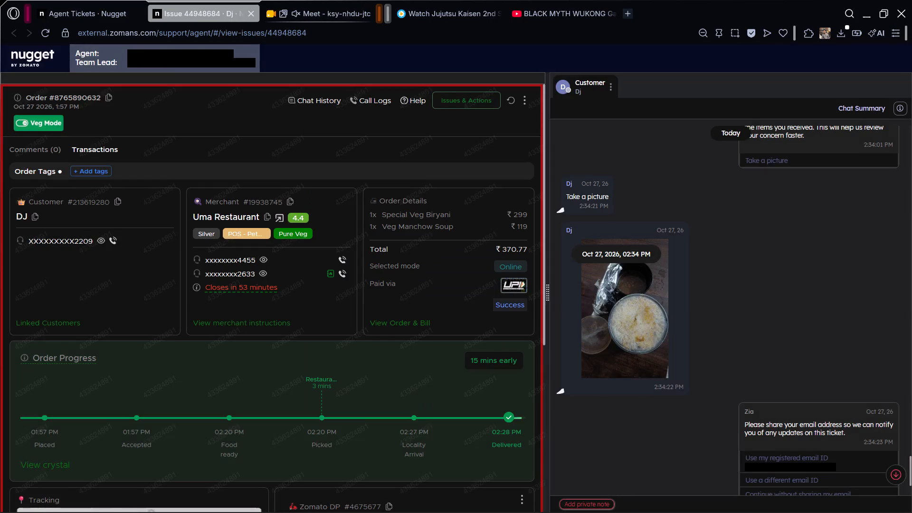
left_click(419, 323)
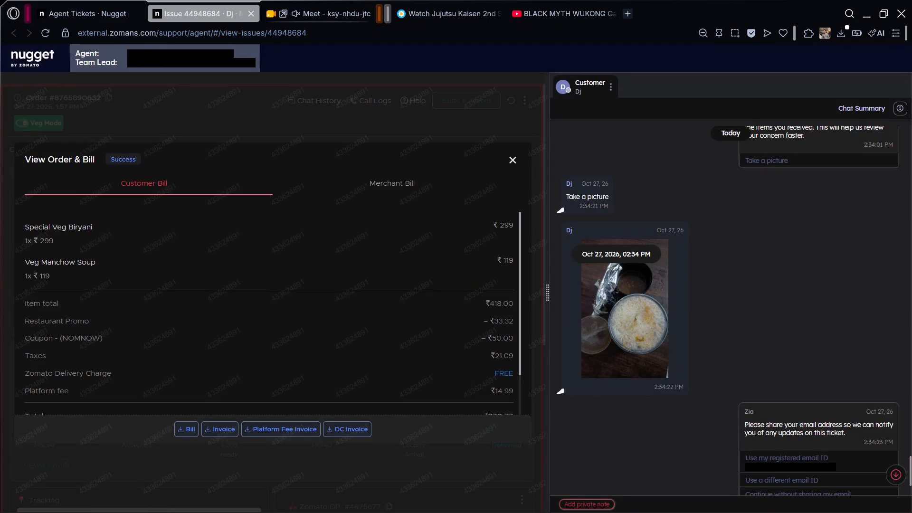
left_click(513, 160)
Read through the customer chat to examine the missing-item complaint, its description and the shared photo.
scroll(727, 233, "down", 2)
scroll(728, 238, "up", 2)
scroll(728, 238, "down", 2)
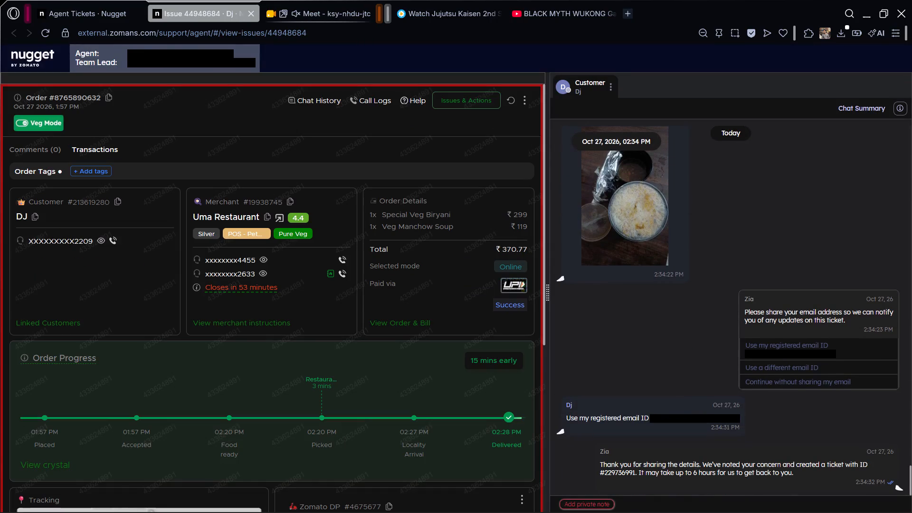
scroll(709, 245, "up", 1)
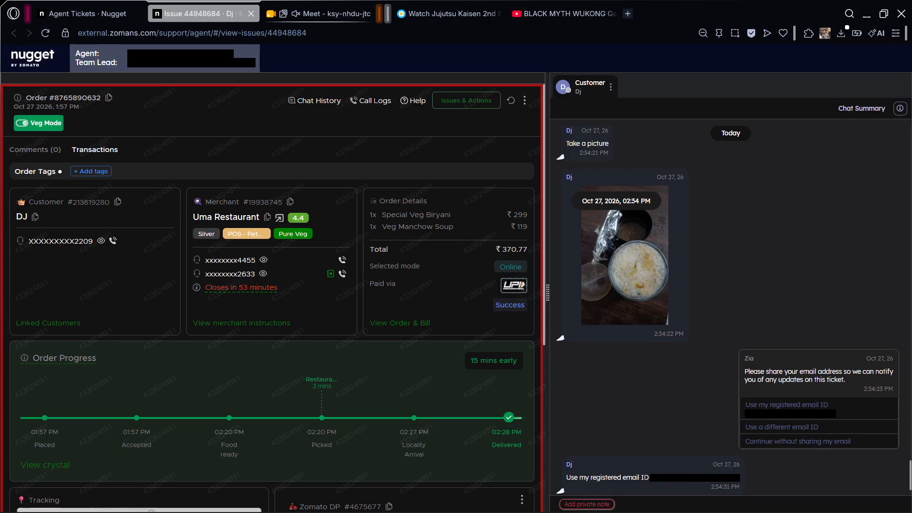
scroll(709, 245, "down", 6)
scroll(709, 245, "up", 10)
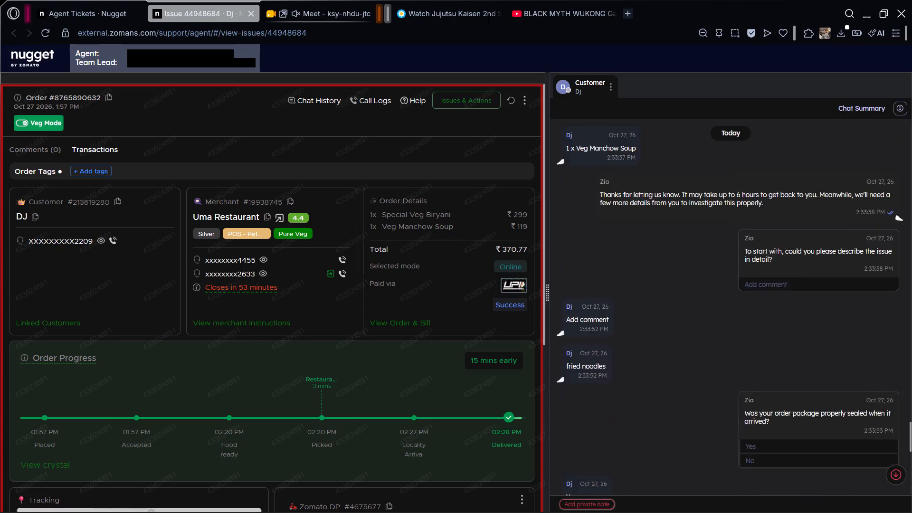
scroll(709, 245, "up", 4)
scroll(709, 245, "down", 4)
scroll(709, 245, "up", 1)
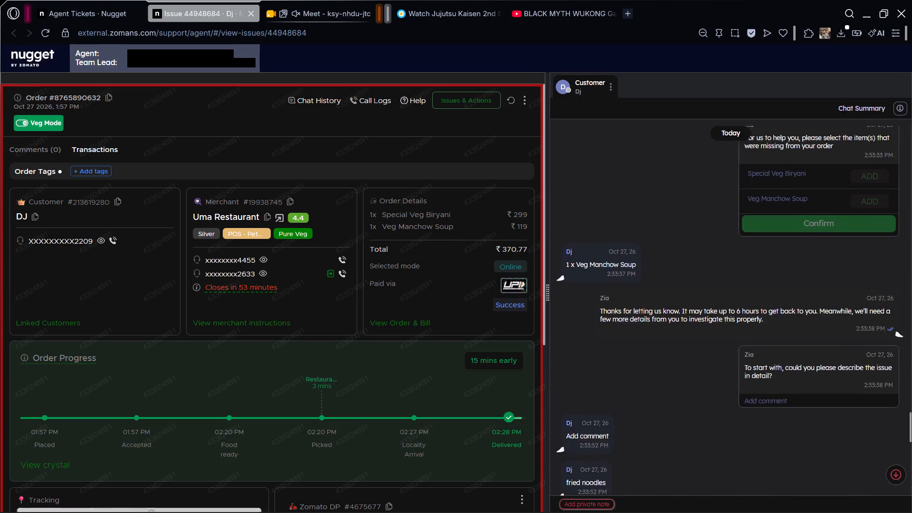
scroll(709, 245, "down", 1)
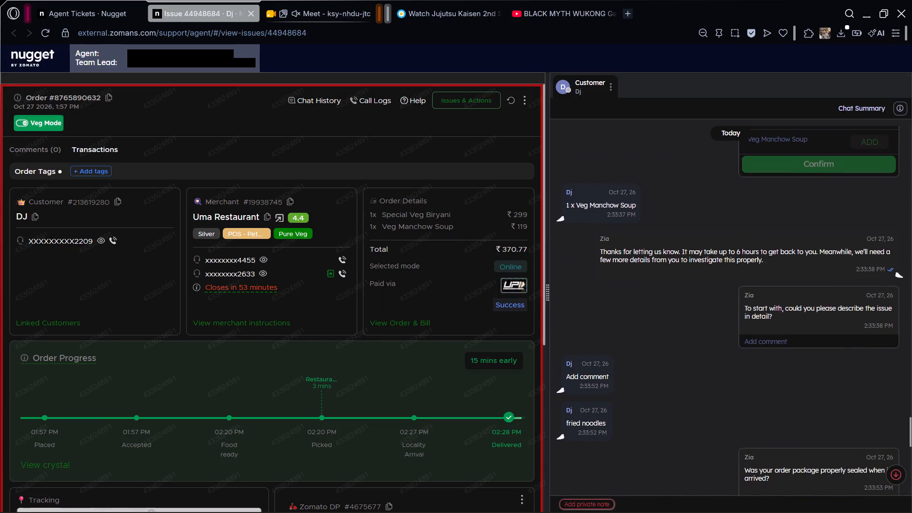
Start adding an order tag, searching the tag options with "m".
left_click(105, 179)
left_click(104, 175)
type("m")
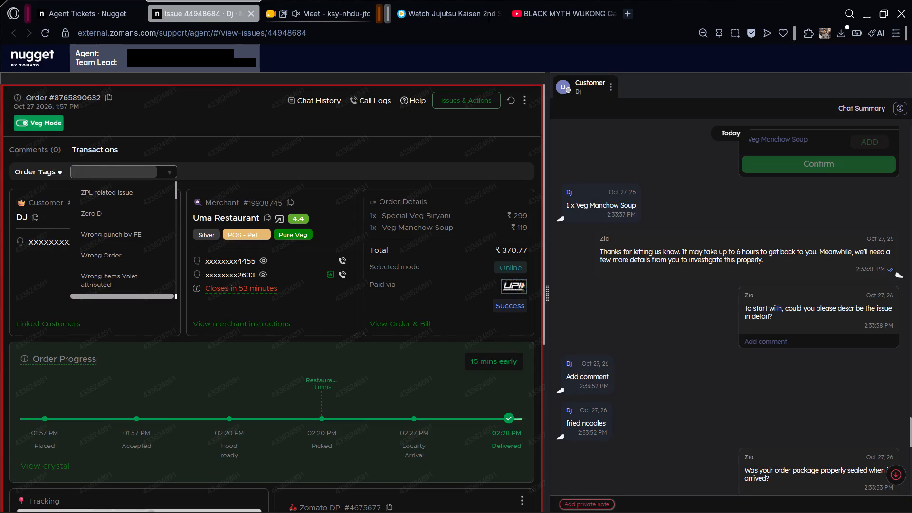
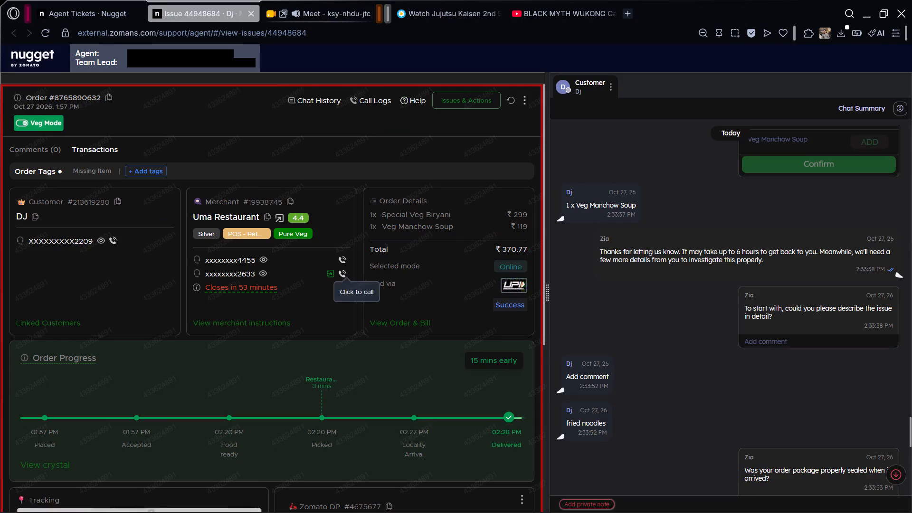
Request a callback call to the Uma Restaurant merchant on its first listed contact number, and proceed with the call anyway.
left_click(340, 256)
left_click(512, 348)
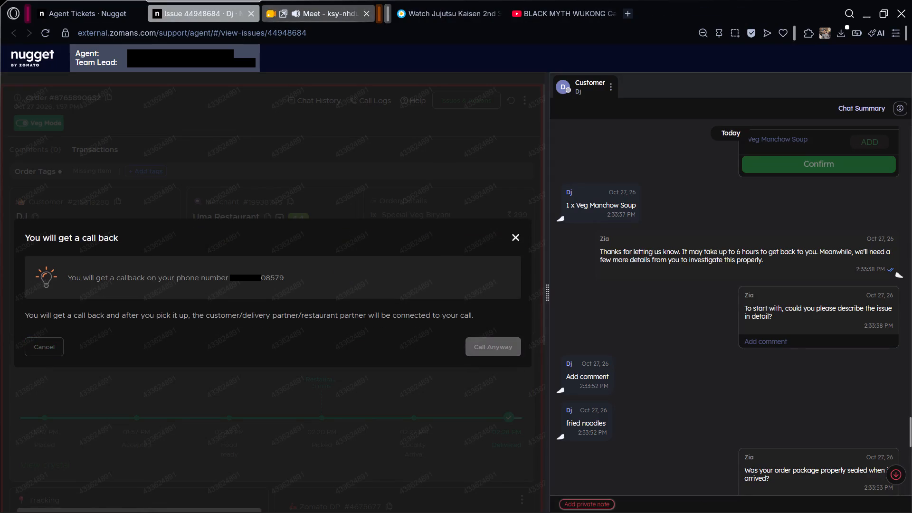
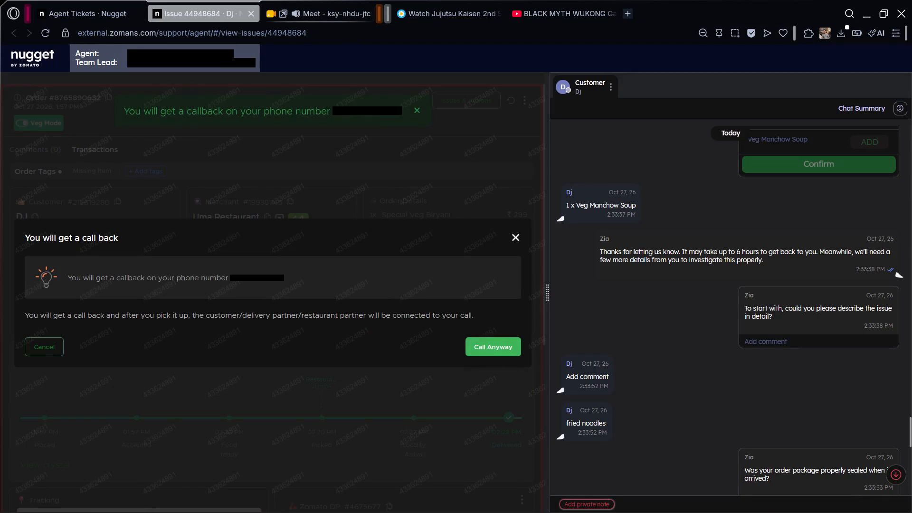
Dismiss the callback notice and return to the Uma Restaurant order details.
left_click(25, 213)
left_click(305, 443)
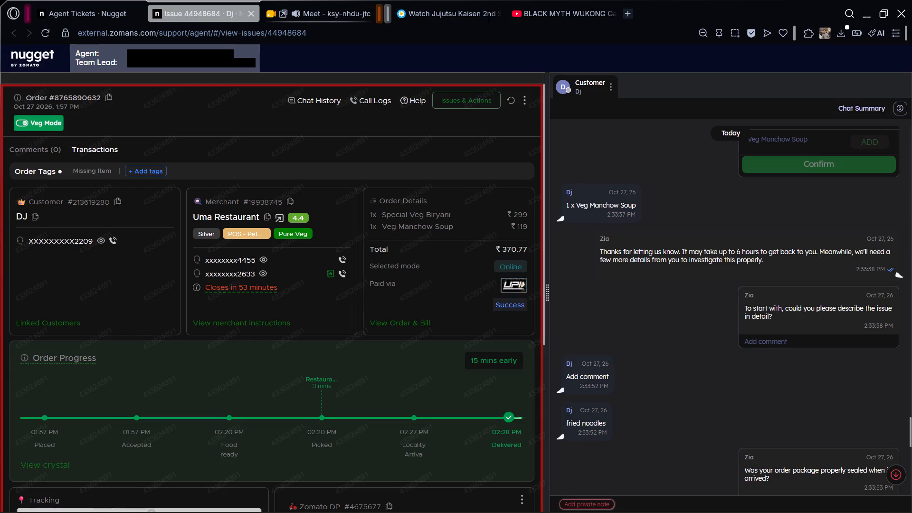
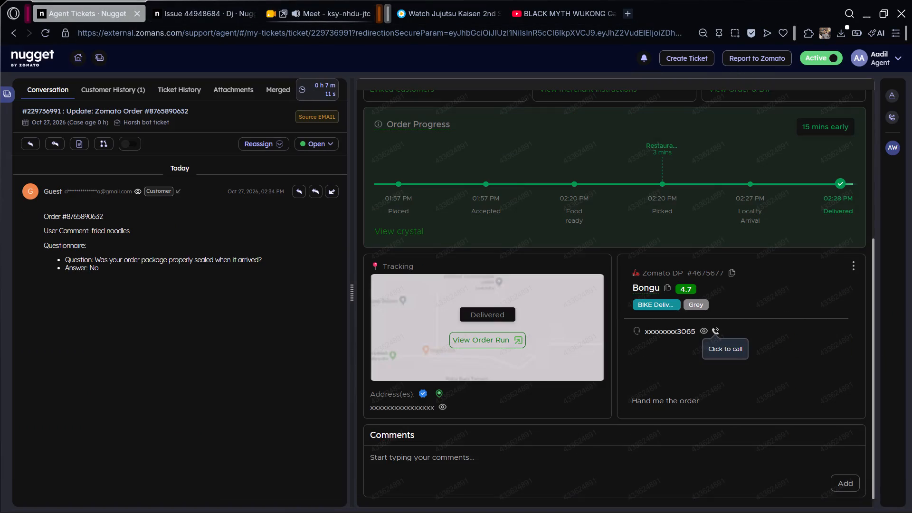
Request a callback call to the Uma Restaurant order's Zomato delivery partner, repeating and confirming the call request.
left_click(716, 330)
left_click(811, 354)
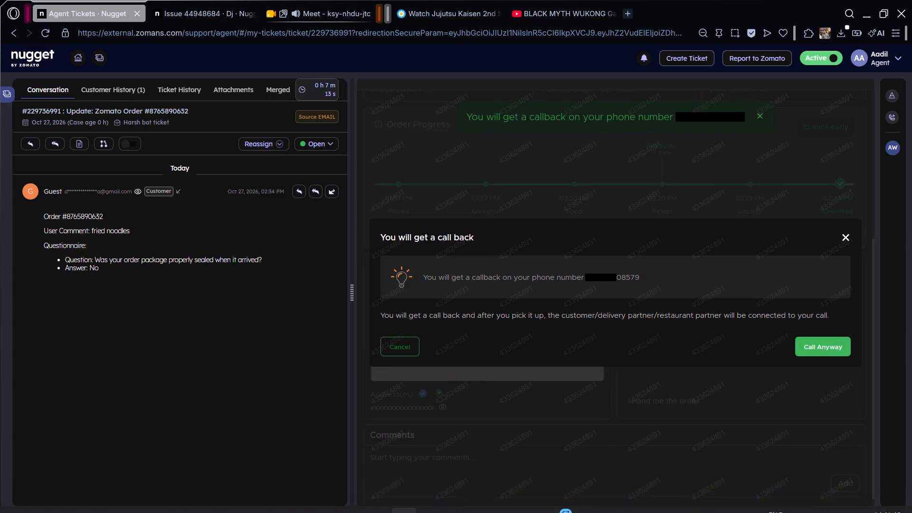
left_click(725, 333)
left_click(720, 333)
left_click(811, 336)
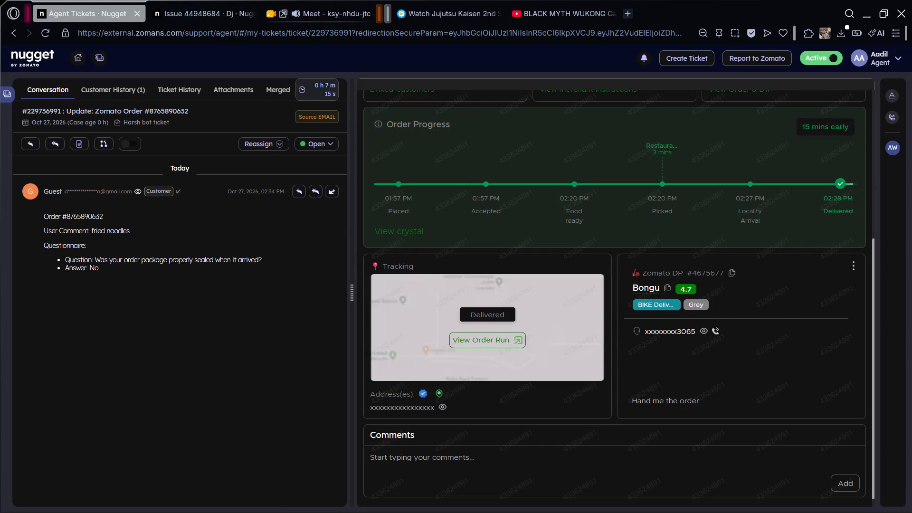
left_click(716, 326)
left_click(715, 329)
left_click(814, 343)
left_click(816, 347)
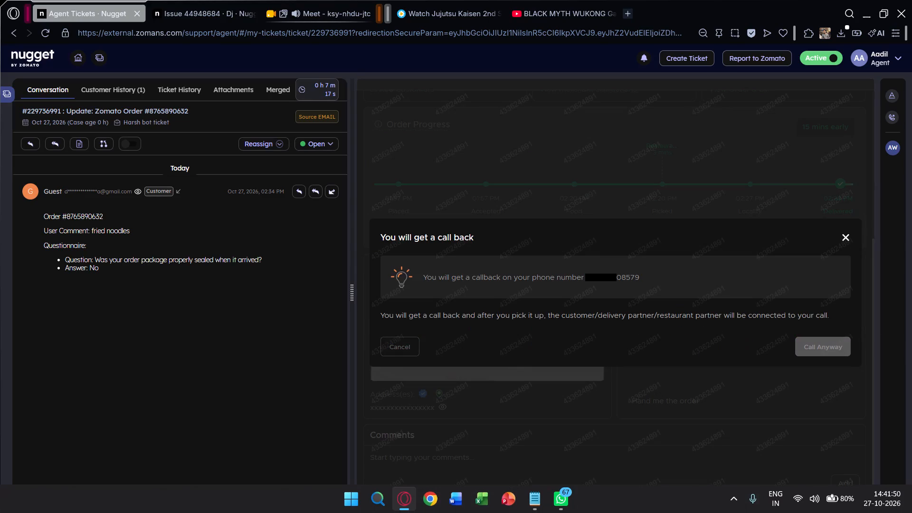
Refresh the Uma Restaurant order details.
scroll(621, 433, "up", 5)
scroll(556, 424, "down", 1)
scroll(553, 424, "up", 4)
scroll(549, 424, "down", 1)
scroll(548, 424, "up", 2)
scroll(545, 424, "down", 1)
scroll(502, 402, "up", 3)
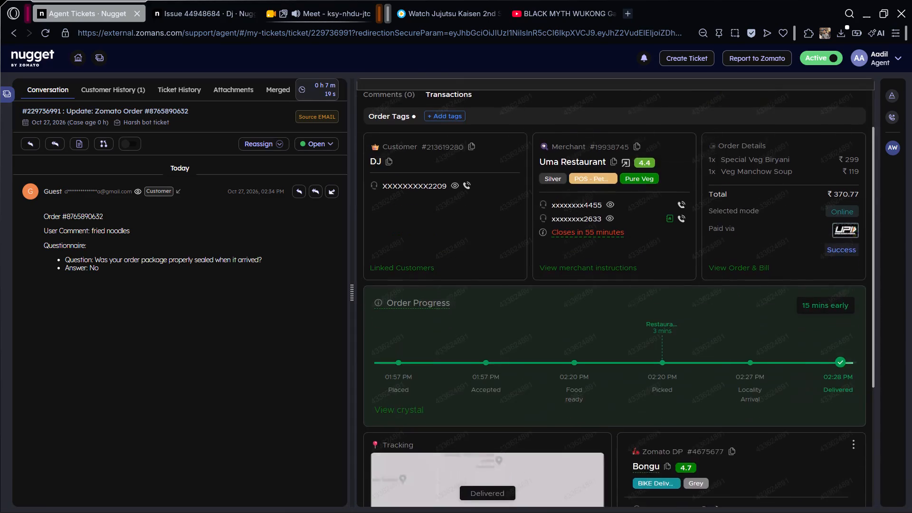
left_click(843, 101)
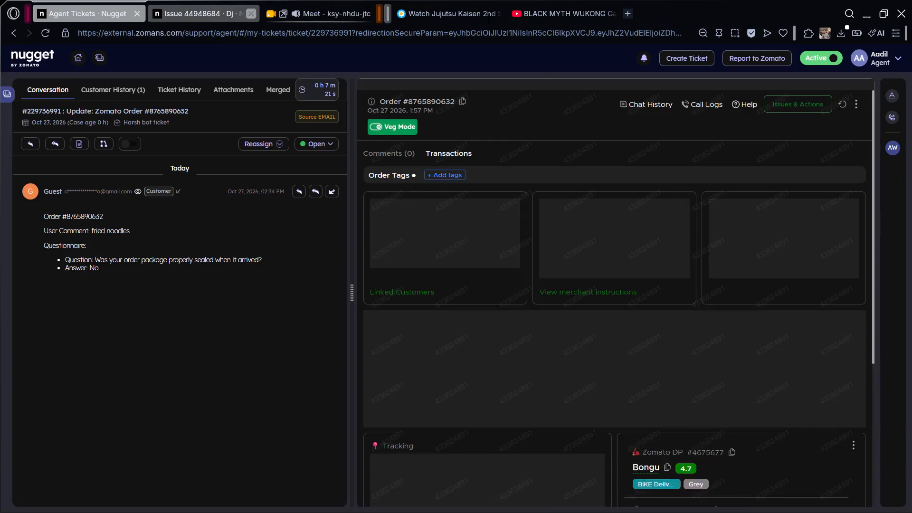
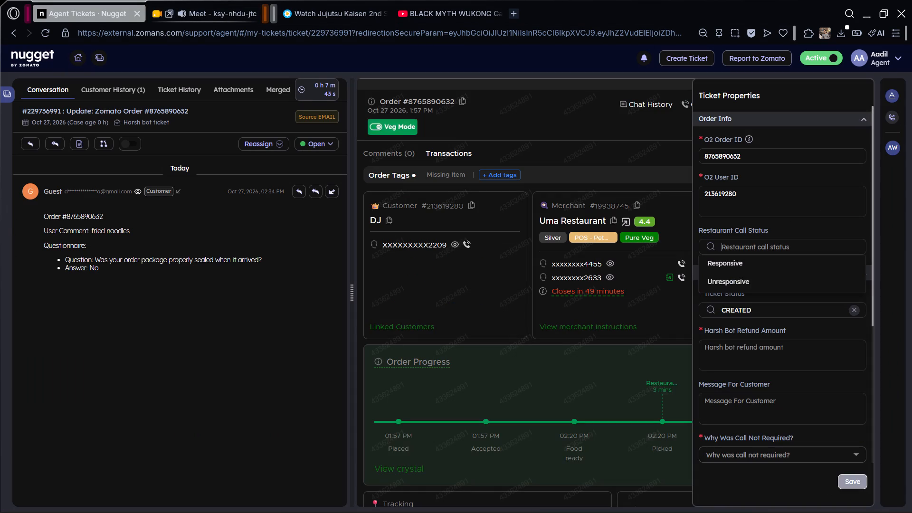
Set the restaurant call status to Unresponsive and the ticket status to REJECTED in the ticket properties.
left_click(741, 275)
left_click(742, 319)
left_click(742, 314)
double_click(737, 371)
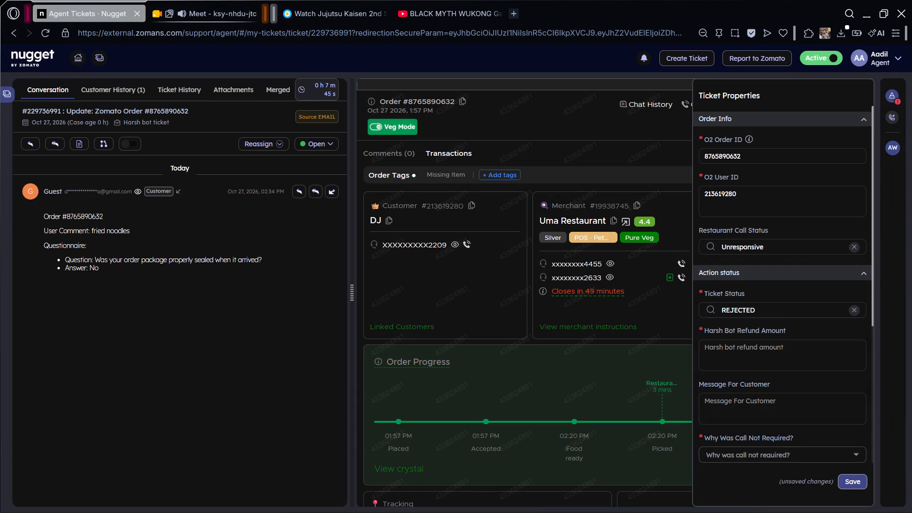
Enter 0 as the Harsh Bot Refund Amount.
left_click(744, 350)
key("0")
Choose a reason for the required Why Was Call Not Required property.
scroll(749, 318, "down", 6)
scroll(749, 318, "up", 1)
scroll(749, 318, "down", 2)
scroll(749, 314, "up", 1)
scroll(749, 313, "down", 2)
scroll(749, 311, "up", 1)
scroll(749, 309, "down", 2)
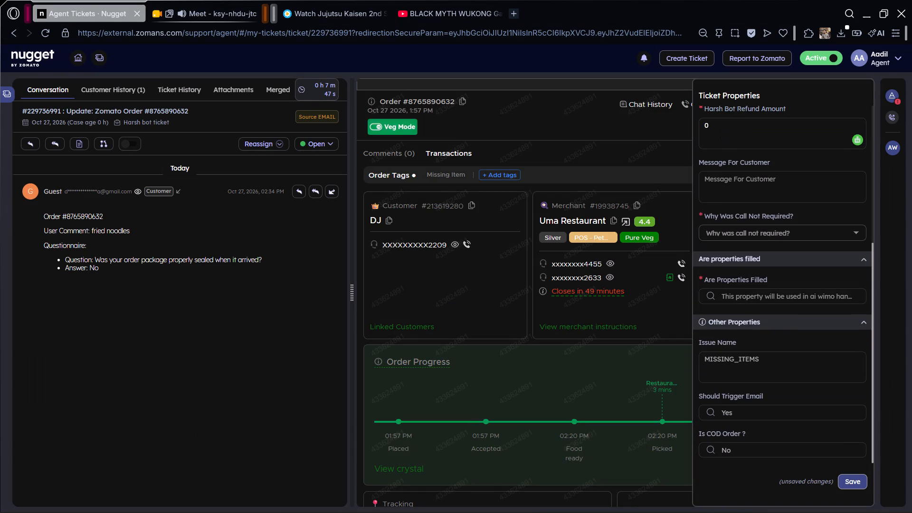
left_click(766, 235)
scroll(768, 262, "down", 3)
scroll(769, 273, "up", 1)
scroll(769, 276, "down", 7)
left_click(758, 349)
left_click(758, 388)
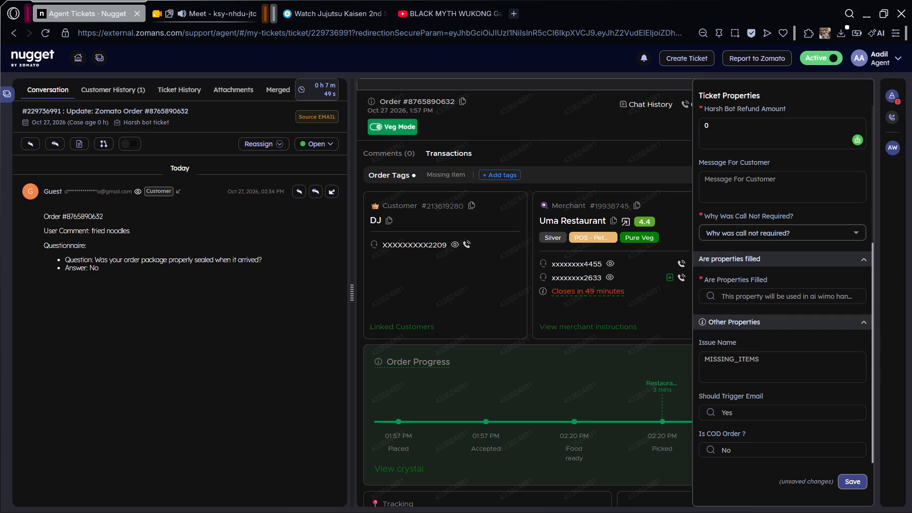
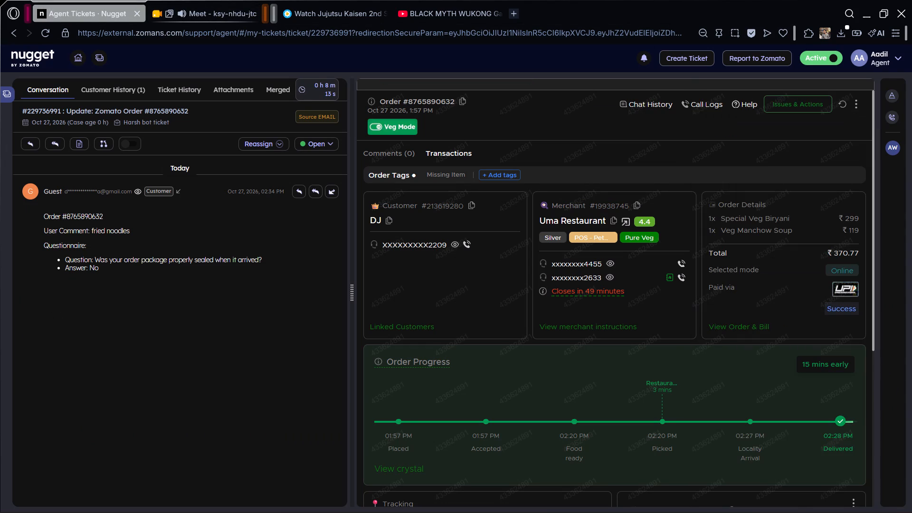
Review the order's call history for the merchant and delivery partner call attempts.
left_click(716, 96)
scroll(679, 203, "down", 2)
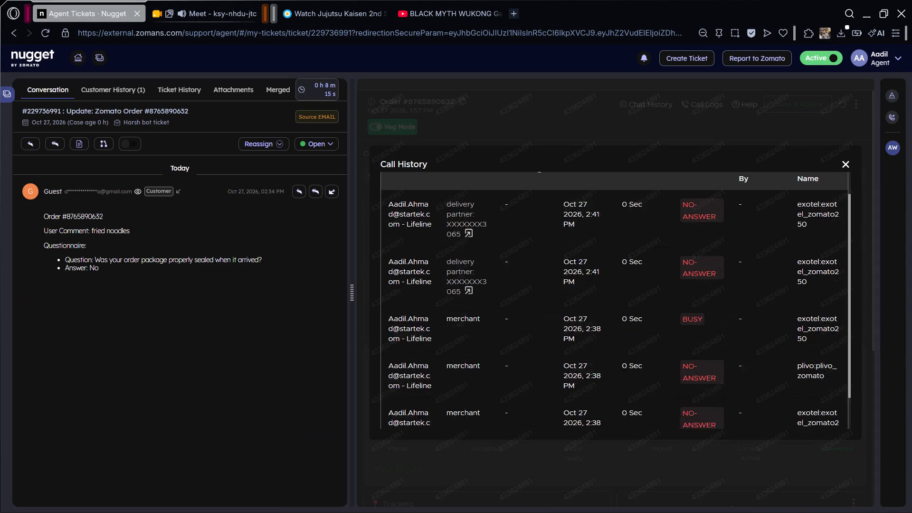
scroll(679, 207, "down", 4)
scroll(679, 207, "up", 4)
left_click(653, 115)
Copy the missing-item rejection template with MX ur, DP ur and CX karma iron from Notepad into a private note on the ticket.
left_click(71, 147)
left_click(400, 287)
key("alt+Tab")
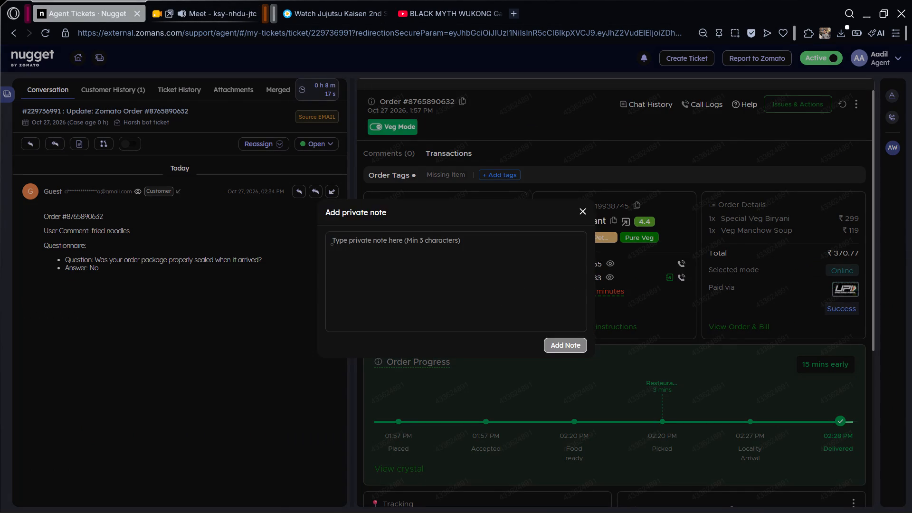
key("alt+Tab")
key("ctrl+c")
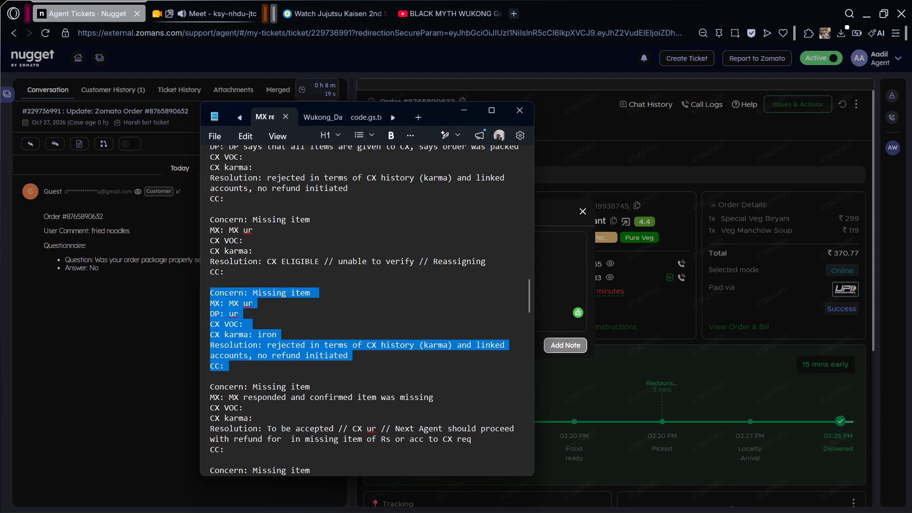
left_click(556, 271, "ctrl")
key("ctrl+v")
left_click(586, 209)
left_click(372, 221)
left_click(506, 434)
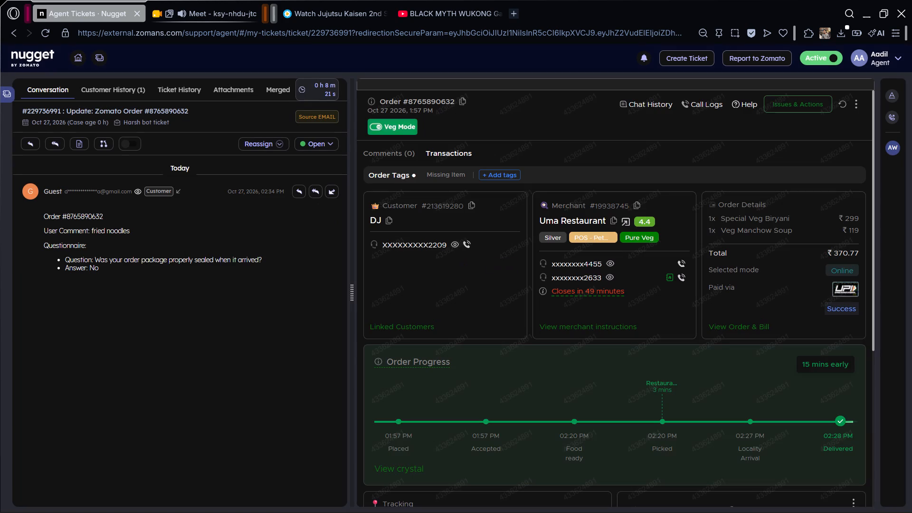
Copy "fried noodles" from the customer's comment into the CX VOC line of the private note.
left_click_drag(146, 229, 91, 228)
key("ctrl+c")
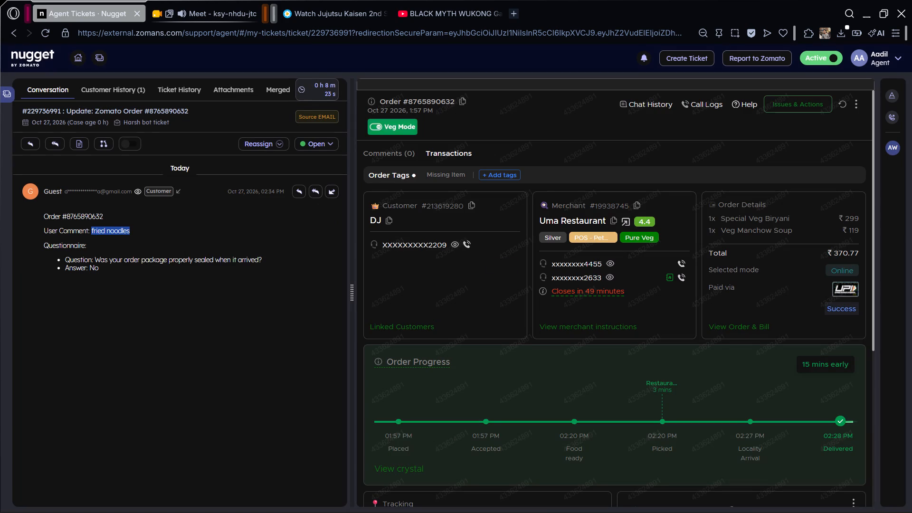
left_click(75, 151, "ctrl")
left_click(79, 148, "ctrl")
left_click(370, 261, "ctrl")
key("ctrl+v")
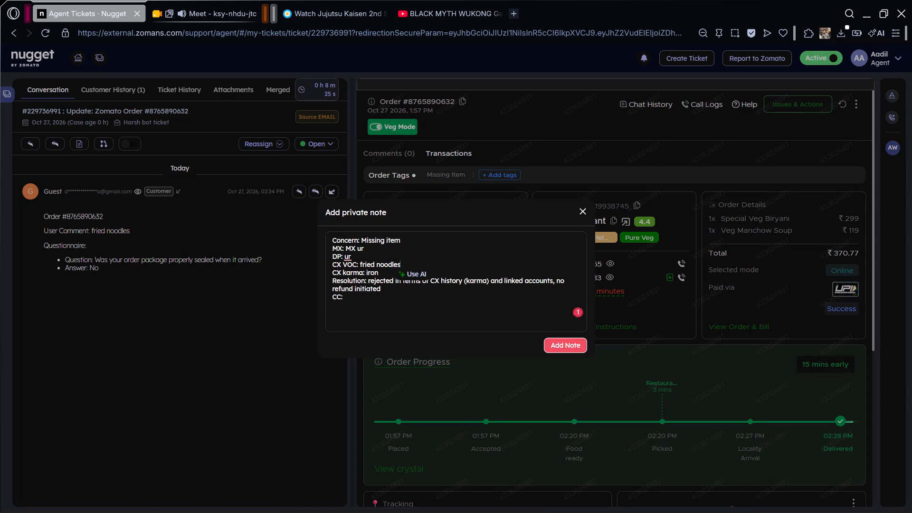
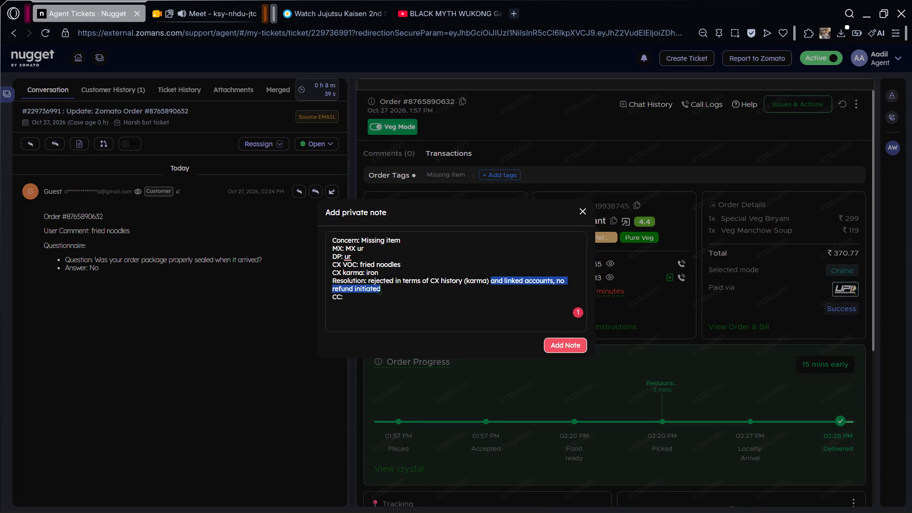
Remove "and linked accounts" from the Resolution line of the private note, keeping "no refund initiated".
left_click_drag(551, 287, 550, 279)
key("BackSpace")
key("Delete")
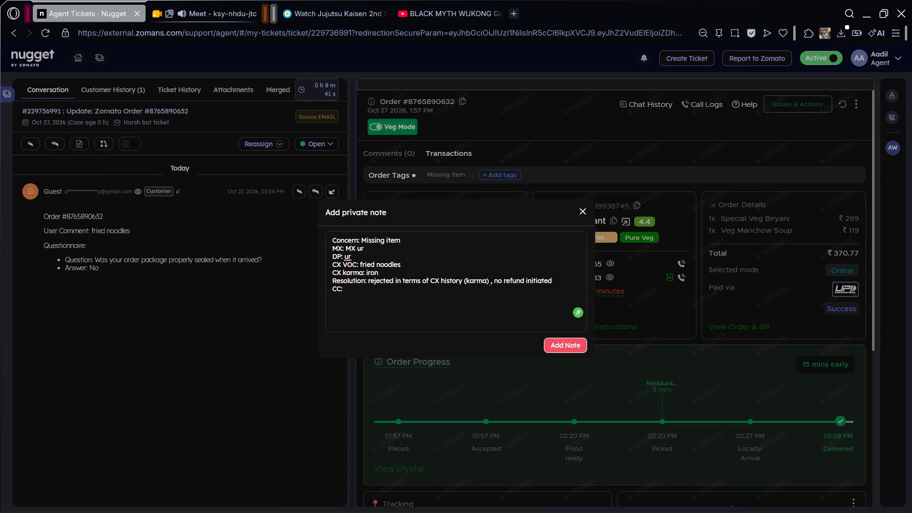
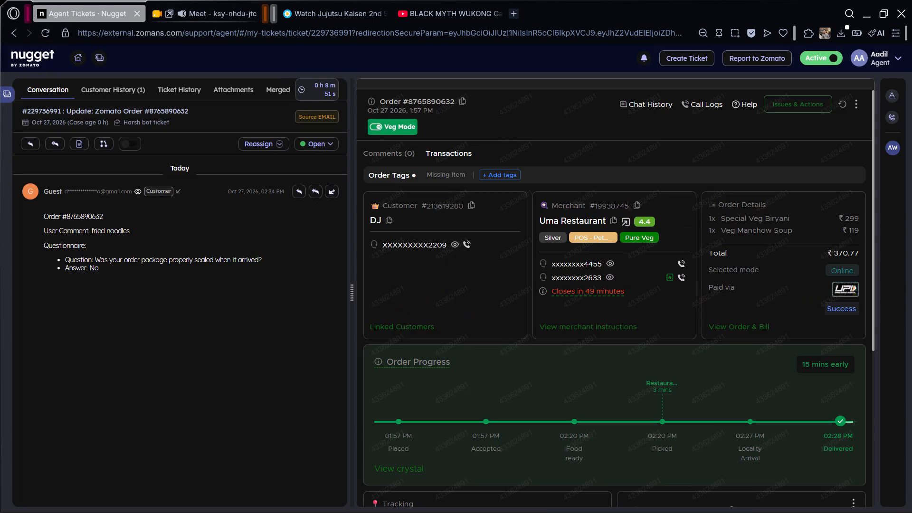
Add the completed private note with the karma-based rejection to the ticket conversation.
left_click(88, 143)
left_click(586, 341)
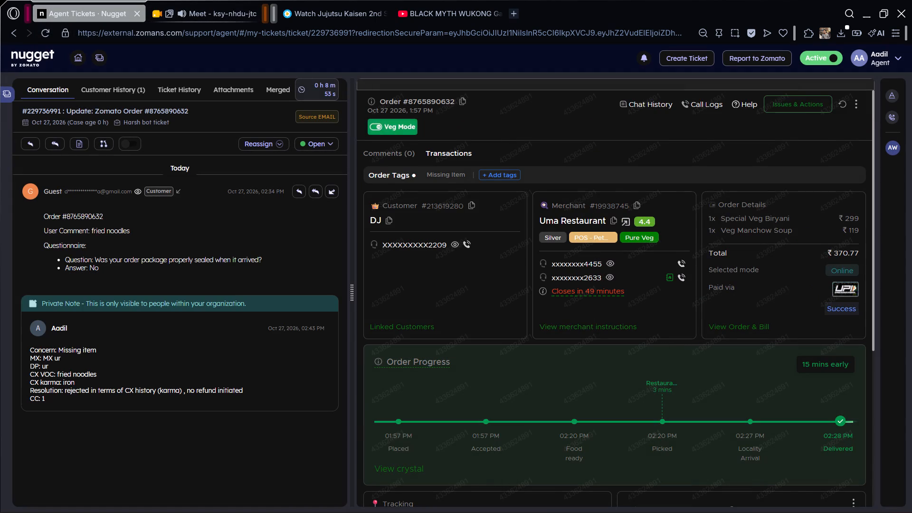
Check the ticket properties for the rejected order and start changing the ticket's Open status.
left_click(893, 101)
scroll(801, 303, "up", 4)
left_click(330, 149)
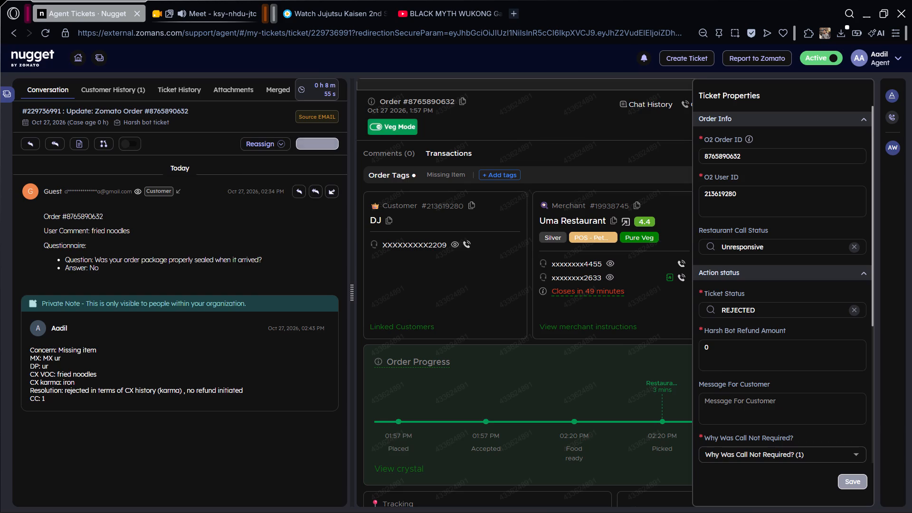
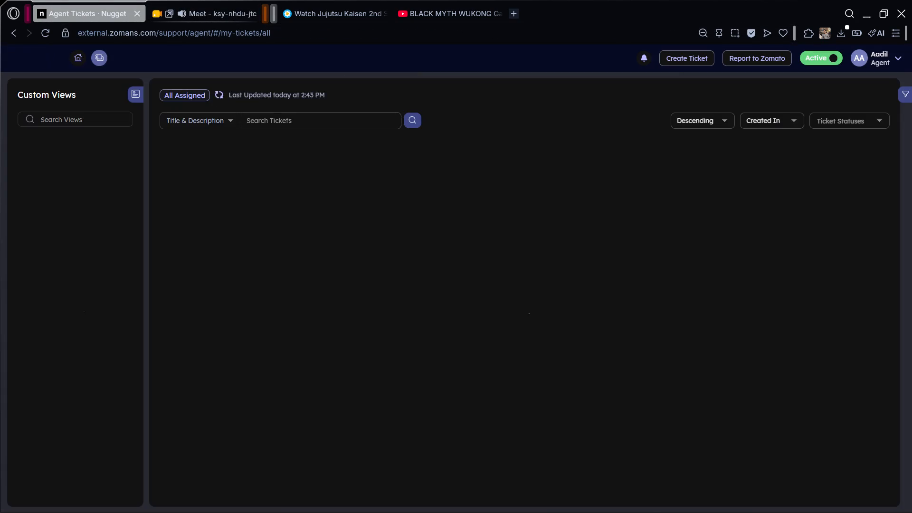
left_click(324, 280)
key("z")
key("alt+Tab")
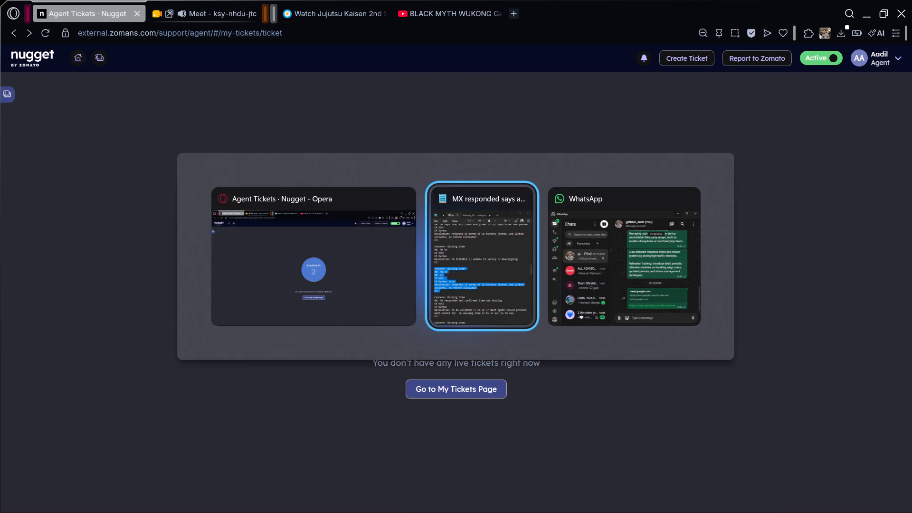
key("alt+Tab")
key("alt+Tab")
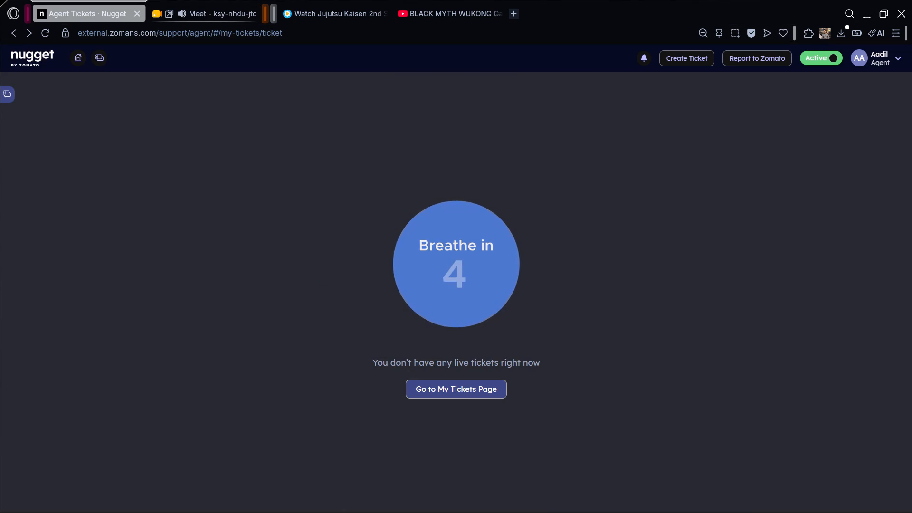
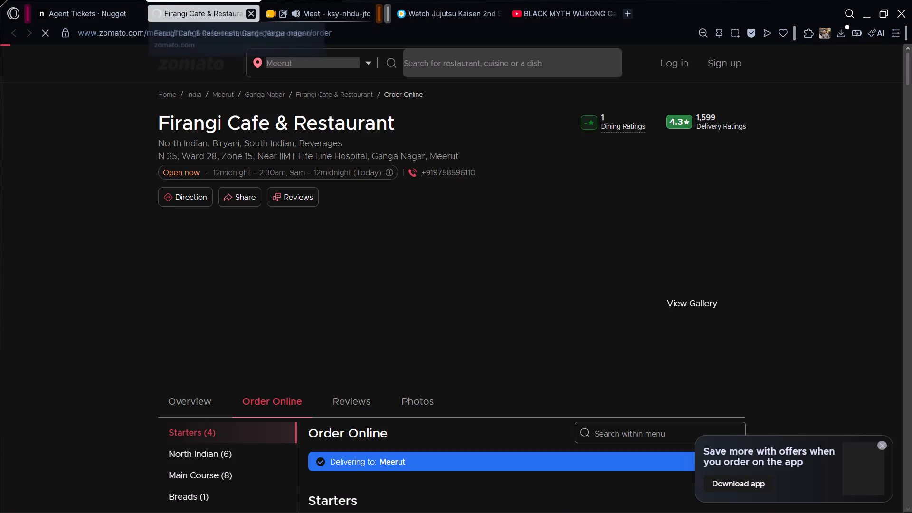
Start a call to the merchant Firangi Cafe & Restaurant using its first listed contact number.
left_click(665, 253)
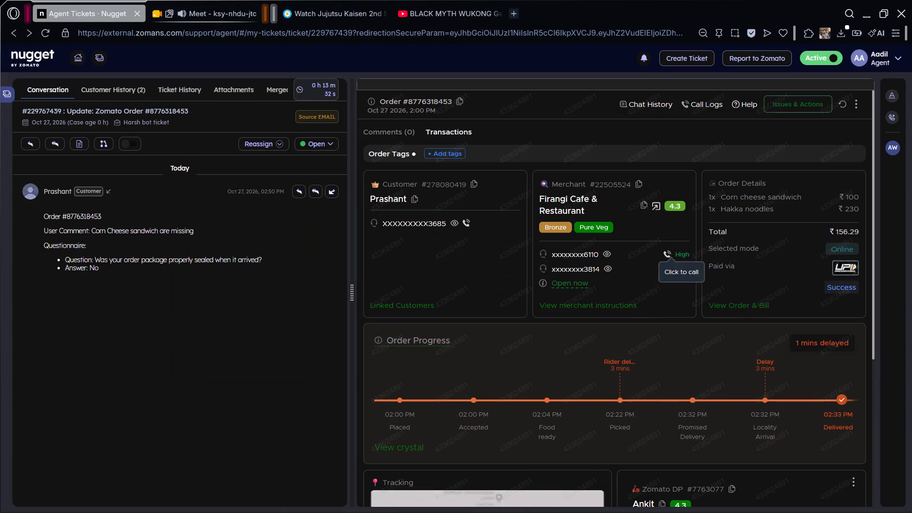
left_click(795, 346)
left_click(816, 346)
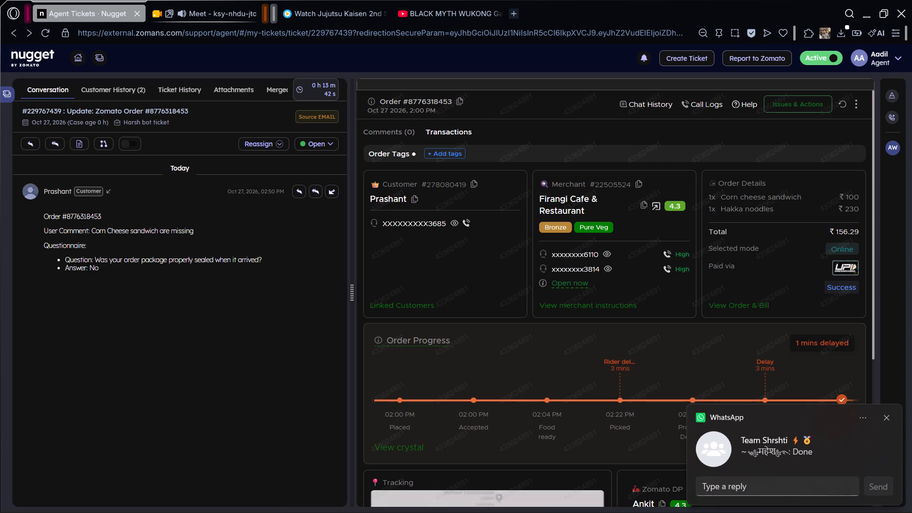
Dismiss the incoming WhatsApp notification and show the hidden system tray icons.
left_click_drag(743, 465, 911, 446)
left_click(729, 505)
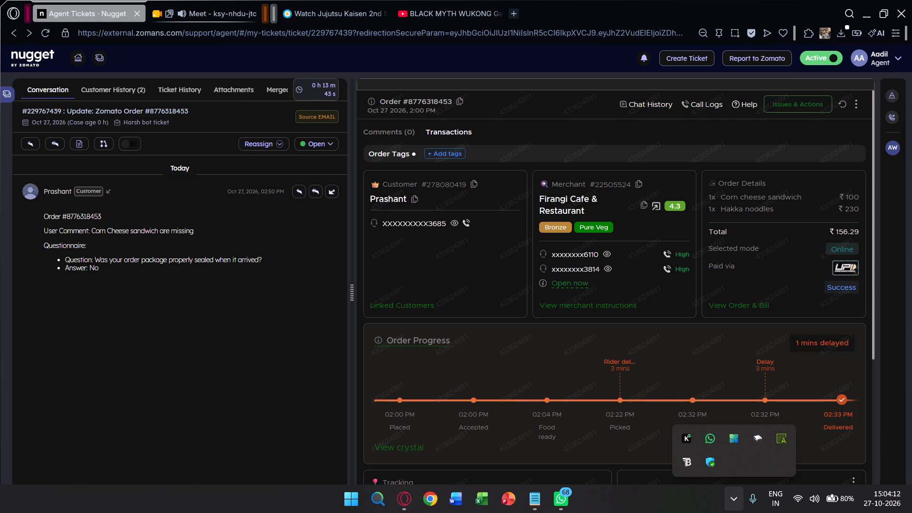
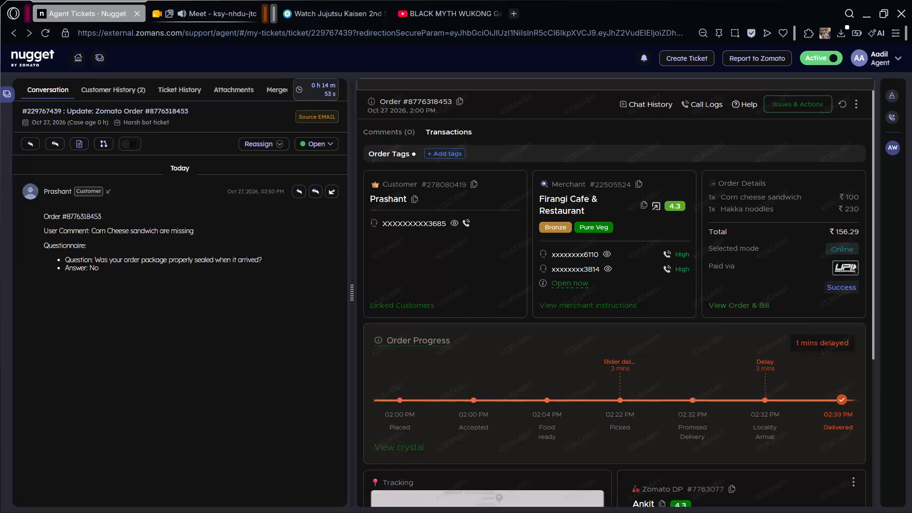
Proceed with the callback call to the restaurant about the missing corn cheese sandwich.
left_click(804, 342)
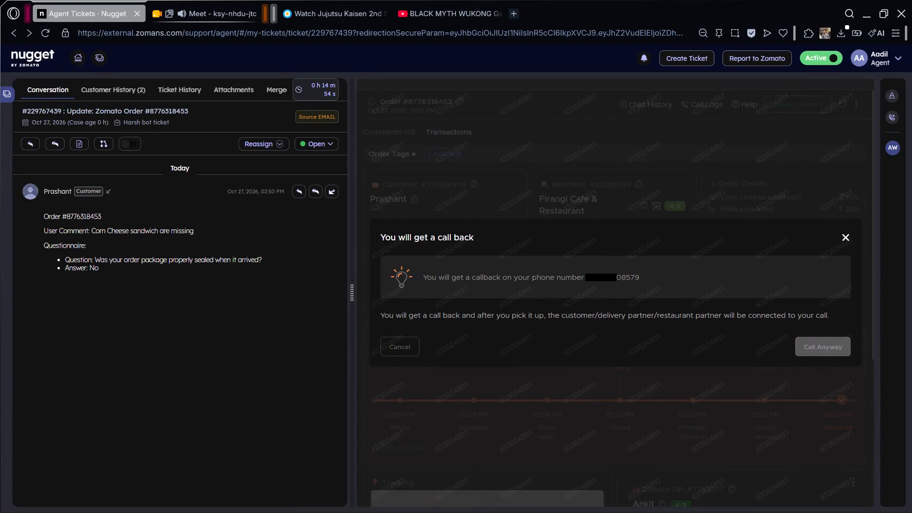
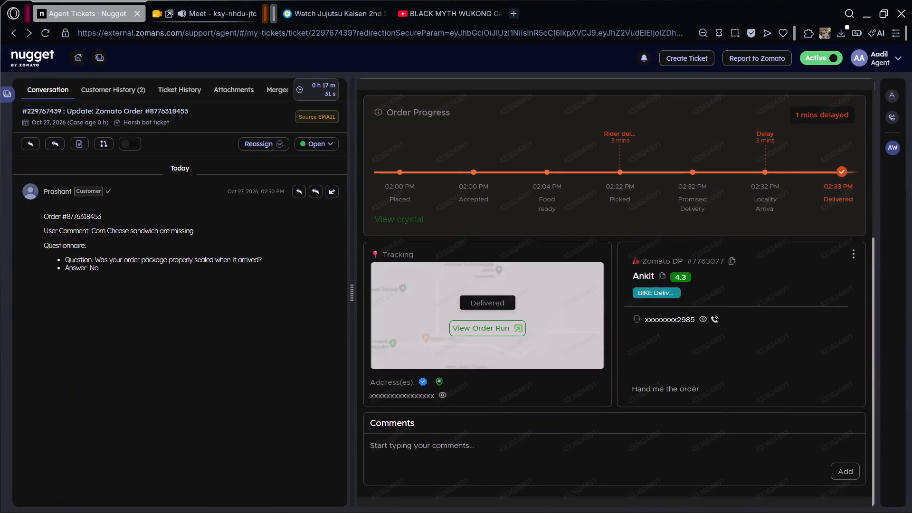
left_click(718, 318)
left_click(869, 345)
left_click(845, 347)
left_click(717, 318)
left_click(809, 335)
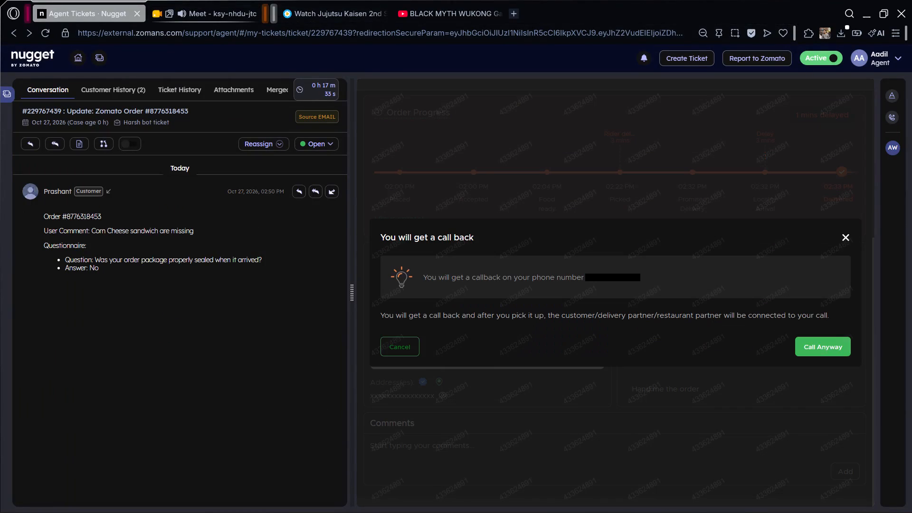
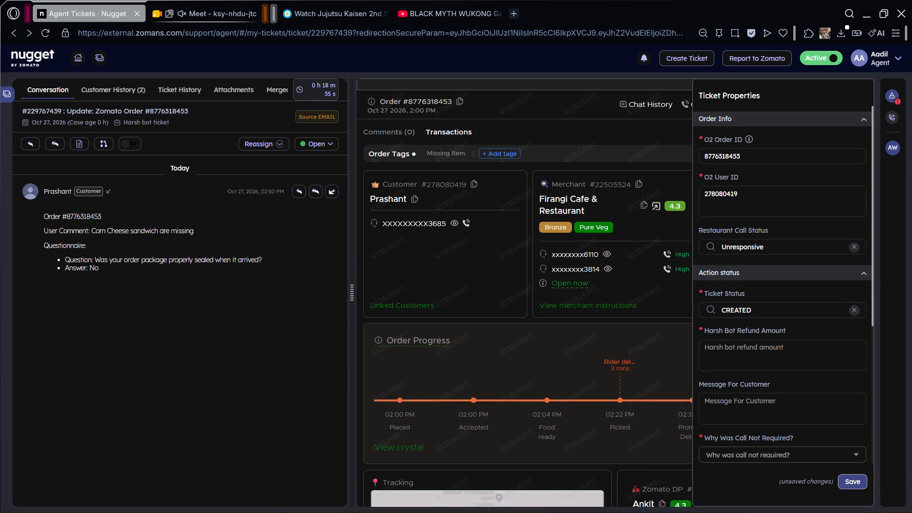
Set the ticket status to REJECTED and the Harsh Bot Refund Amount to 0 in the ticket properties.
left_click(746, 305)
left_click(738, 362)
left_click(741, 365)
key("0")
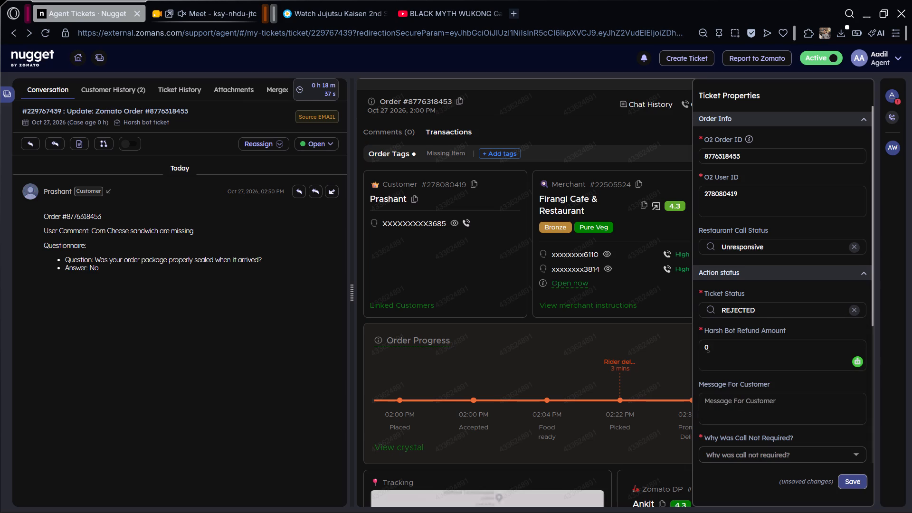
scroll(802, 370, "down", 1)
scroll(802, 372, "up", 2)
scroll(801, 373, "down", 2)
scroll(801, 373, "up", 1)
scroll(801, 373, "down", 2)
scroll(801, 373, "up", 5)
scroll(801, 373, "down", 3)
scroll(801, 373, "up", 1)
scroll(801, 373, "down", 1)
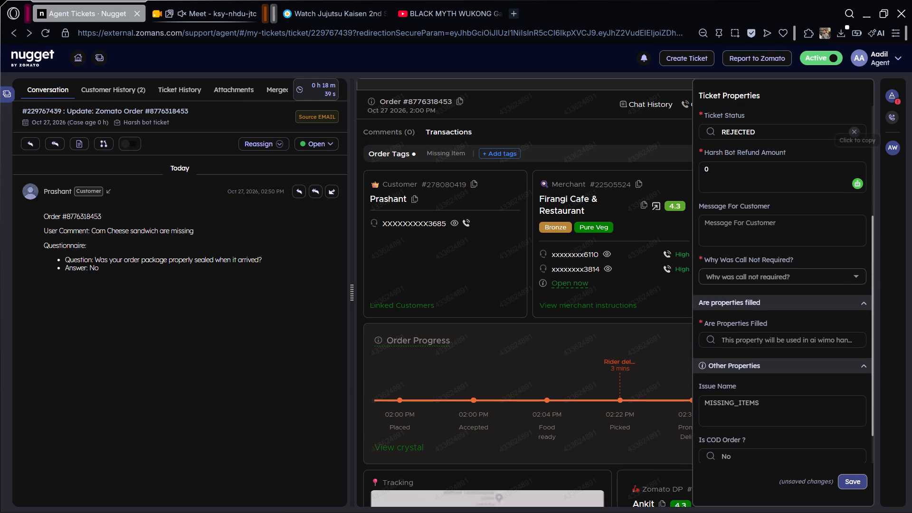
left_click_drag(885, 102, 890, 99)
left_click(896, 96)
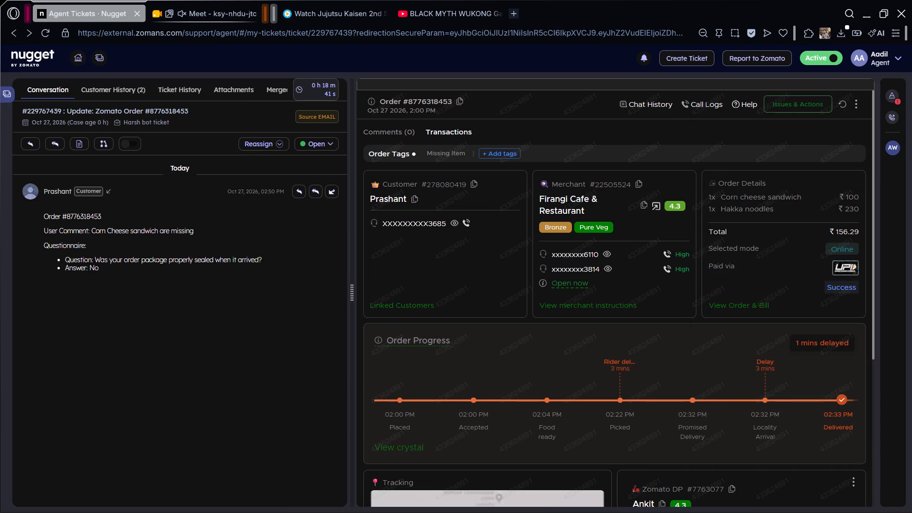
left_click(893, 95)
Choose one reason for Why Was Call Not Required in the ticket's action status section.
scroll(743, 279, "down", 1)
scroll(743, 279, "up", 2)
scroll(743, 279, "down", 3)
scroll(743, 279, "up", 1)
left_click(743, 294)
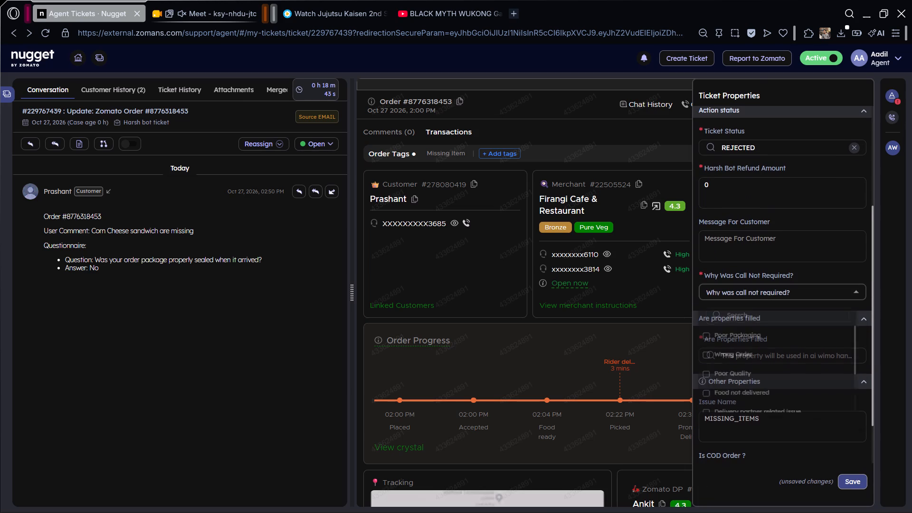
scroll(745, 353, "down", 2)
scroll(746, 372, "up", 3)
scroll(746, 379, "down", 9)
left_click(740, 419)
left_click(740, 415)
left_click(741, 433)
Open the Are Properties Filled choices in the ticket properties.
left_click(751, 352)
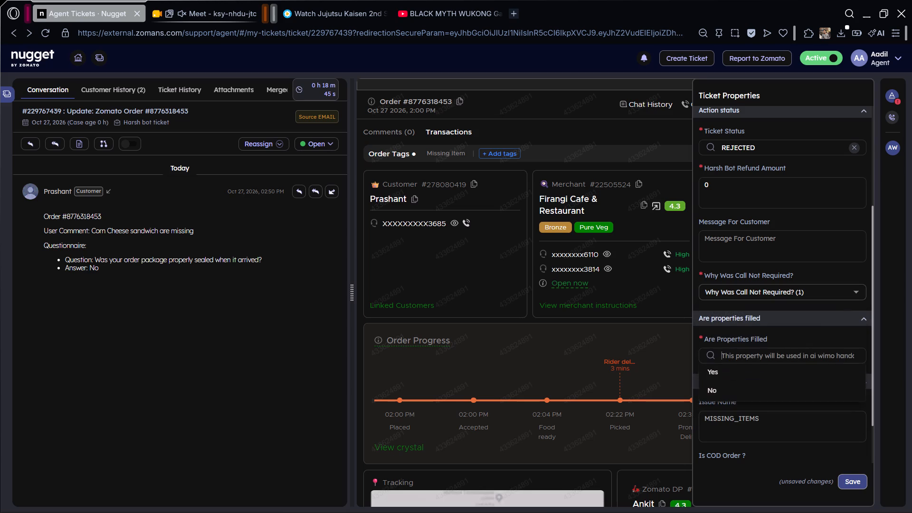
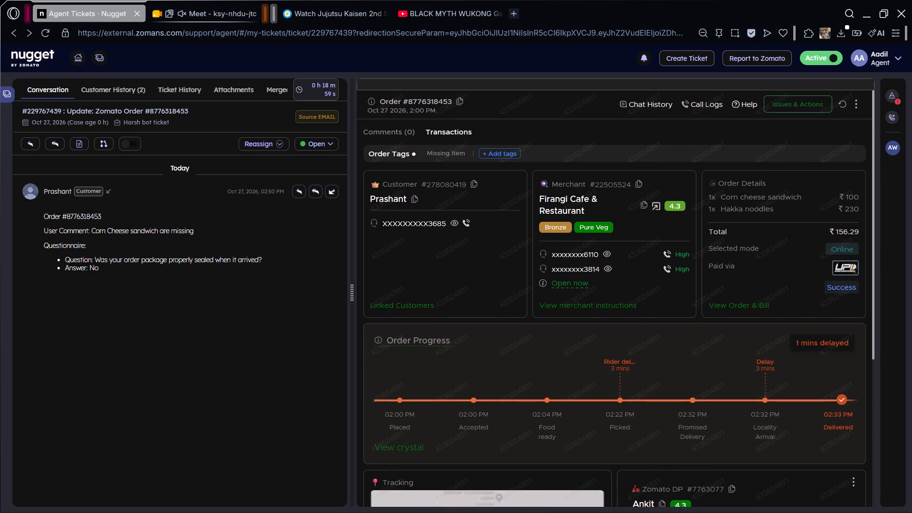
left_click(893, 97)
scroll(786, 296, "down", 1)
scroll(786, 296, "up", 3)
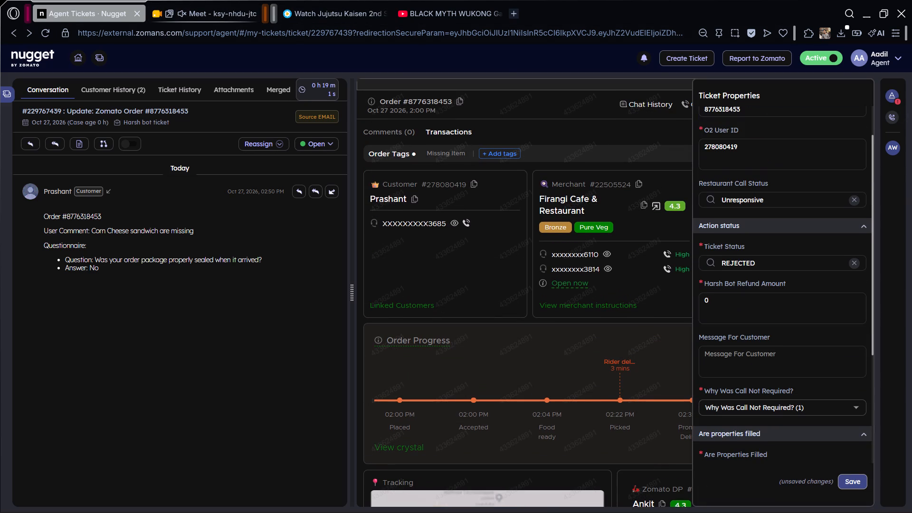
left_click(859, 499)
left_click(853, 487)
left_click(893, 91)
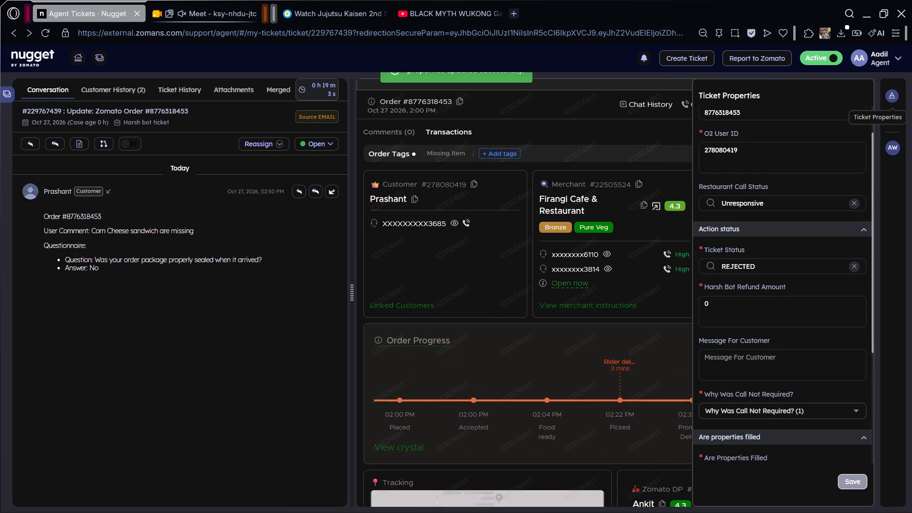
left_click(70, 140)
left_click(360, 247)
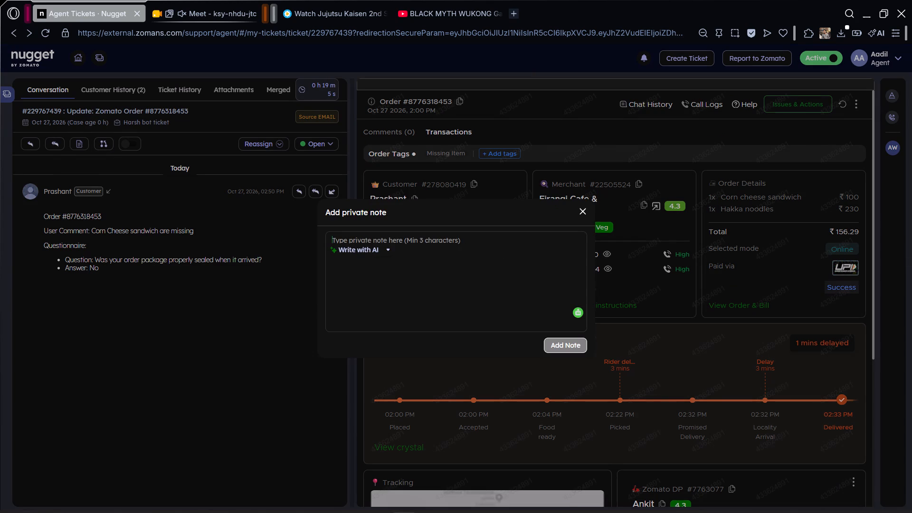
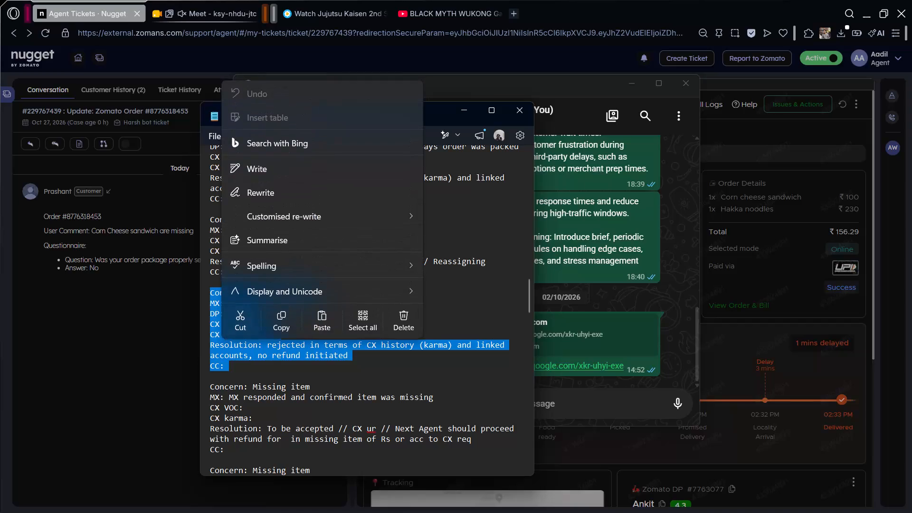
Copy the selected missing-item note template with MX ur, DP ur, CX karma iron and the rejected, no-refund resolution.
left_click(275, 317)
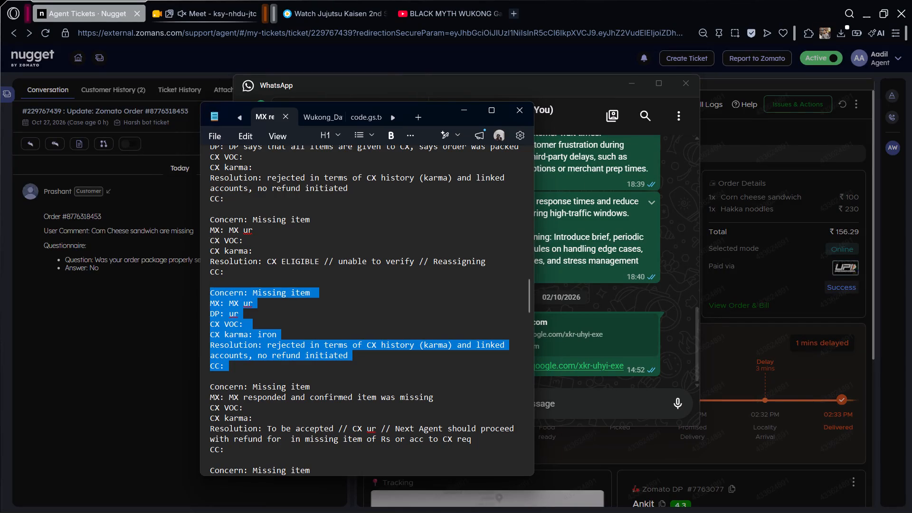
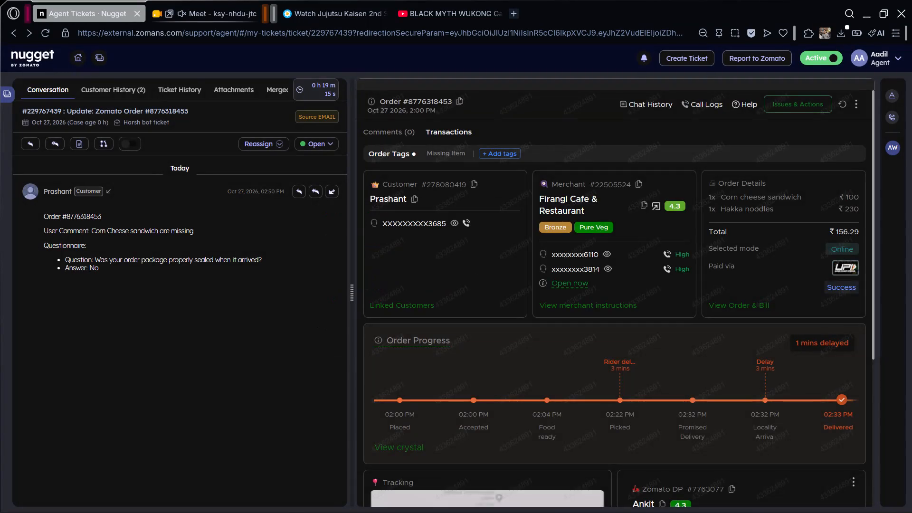
left_click(397, 305)
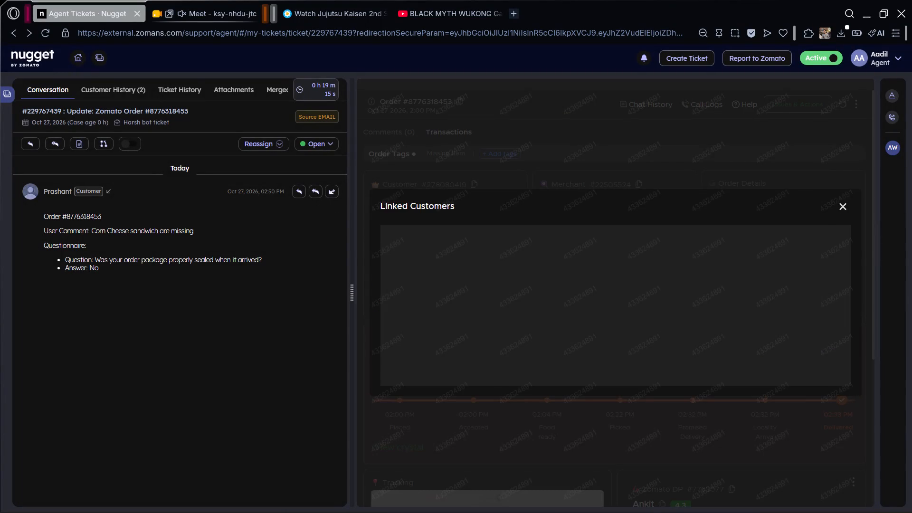
left_click(461, 443)
Copy the comment "Corn Cheese sandwich are missing" from the ticket into the private note's CX VOC line, and close the note.
left_click_drag(203, 226, 92, 228)
left_click(137, 204)
left_click(133, 206)
left_click(77, 145)
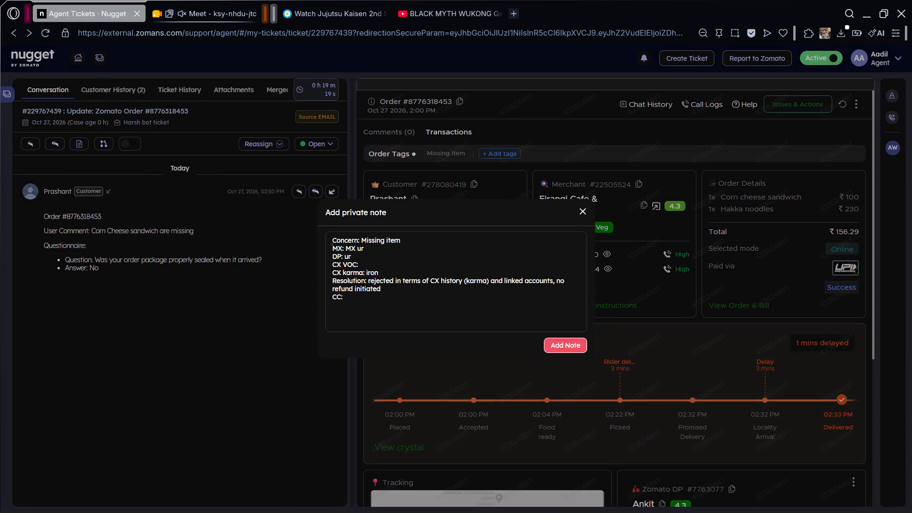
left_click(378, 262)
right_click(378, 262)
left_click(414, 380)
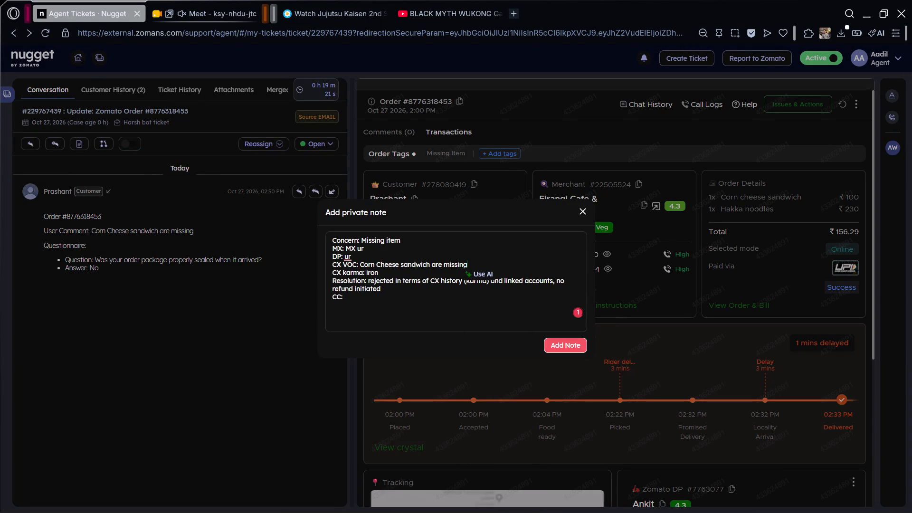
left_click(380, 300)
left_click(588, 209)
left_click(582, 208)
Recheck the order's linked customers and close the list.
left_click(403, 303)
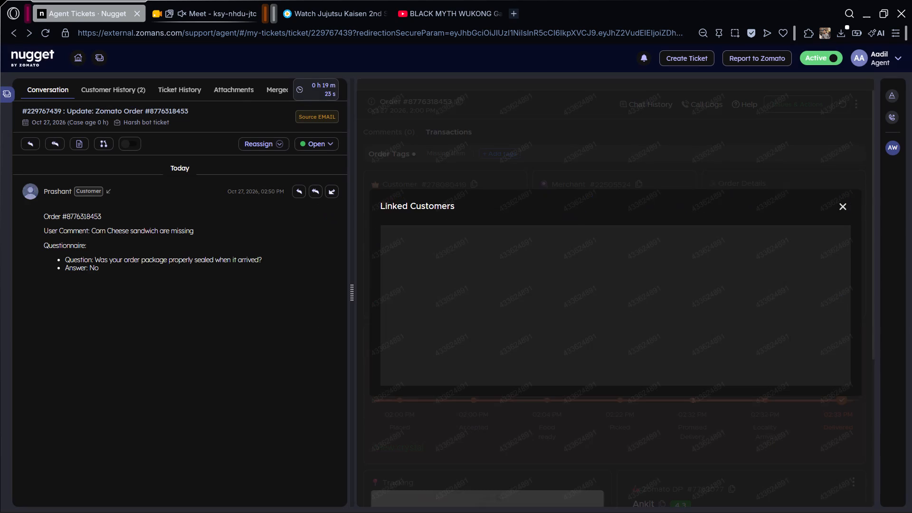
left_click(434, 430)
Reopen the private note and select "and linked accounts," in its Resolution line.
left_click(85, 132)
left_click(83, 141)
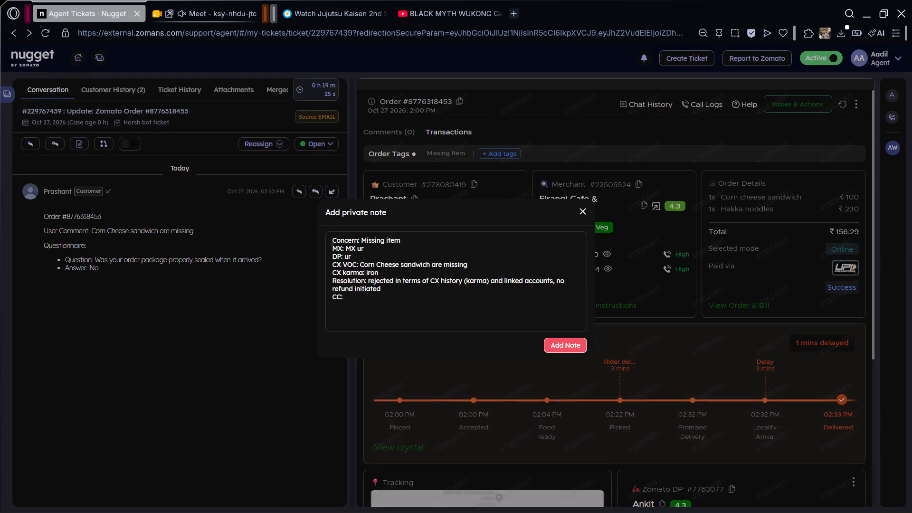
left_click_drag(491, 280, 513, 280)
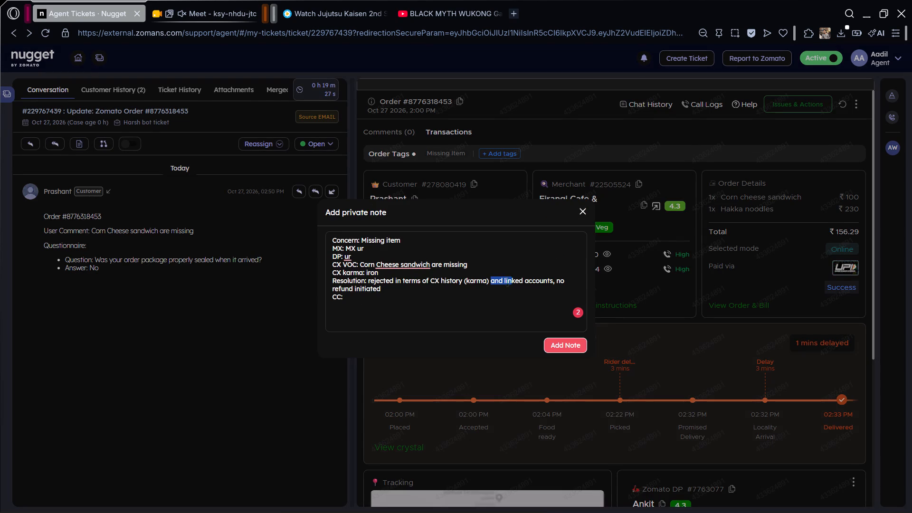
left_click_drag(513, 280, 554, 279)
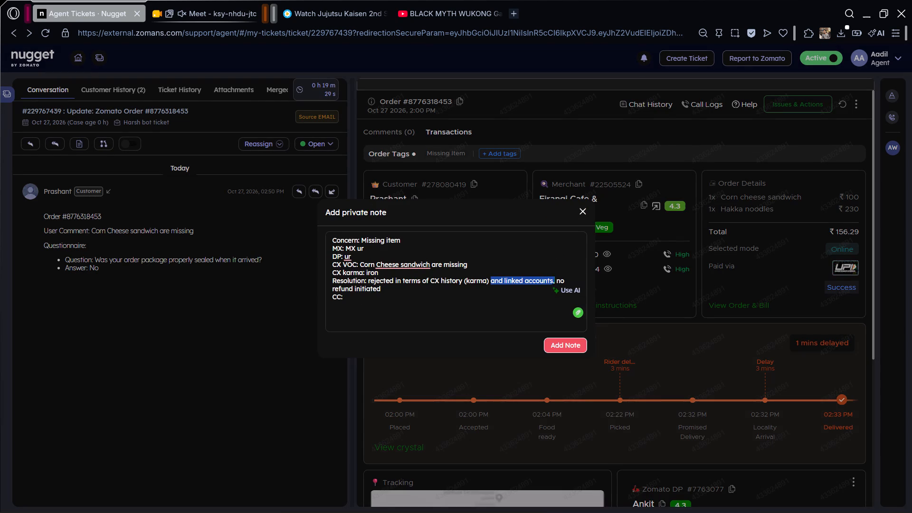
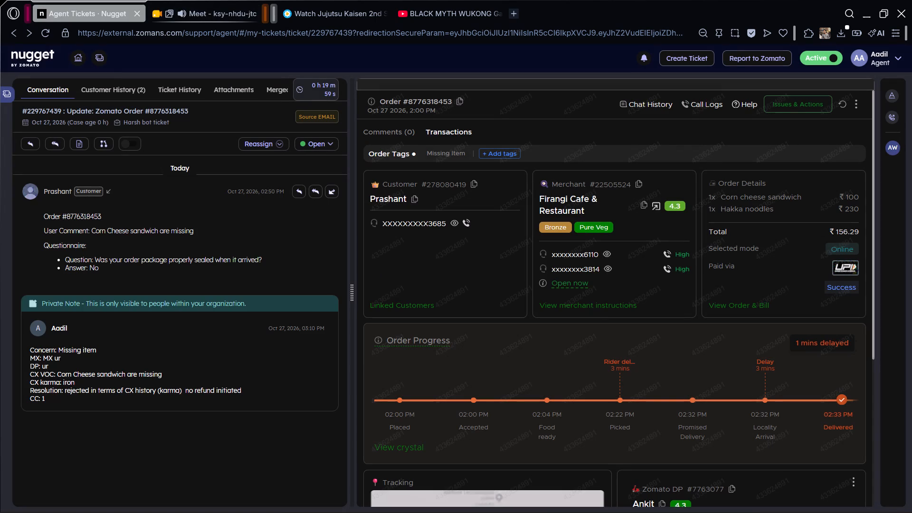
left_click(901, 96)
left_click(895, 98)
scroll(845, 266, "down", 1)
scroll(845, 266, "up", 2)
scroll(845, 266, "down", 4)
scroll(845, 266, "up", 1)
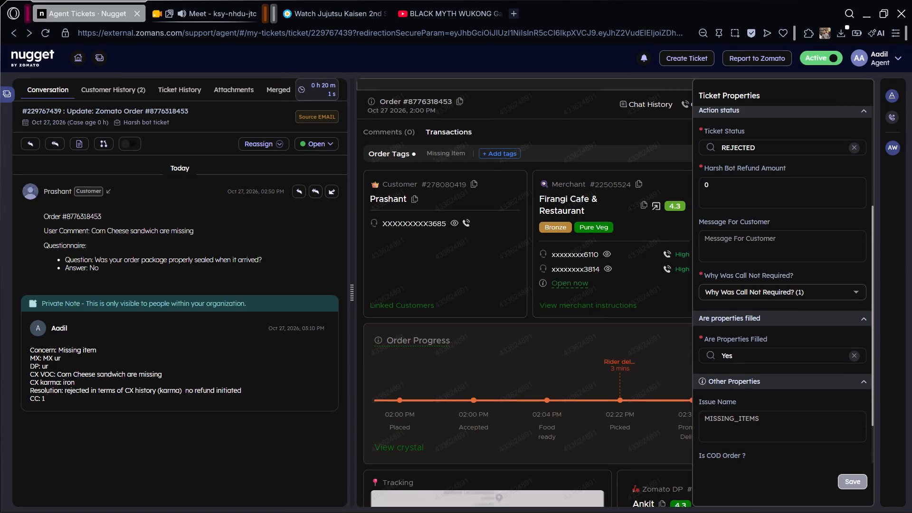
left_click(317, 136)
left_click(307, 146)
left_click(282, 176)
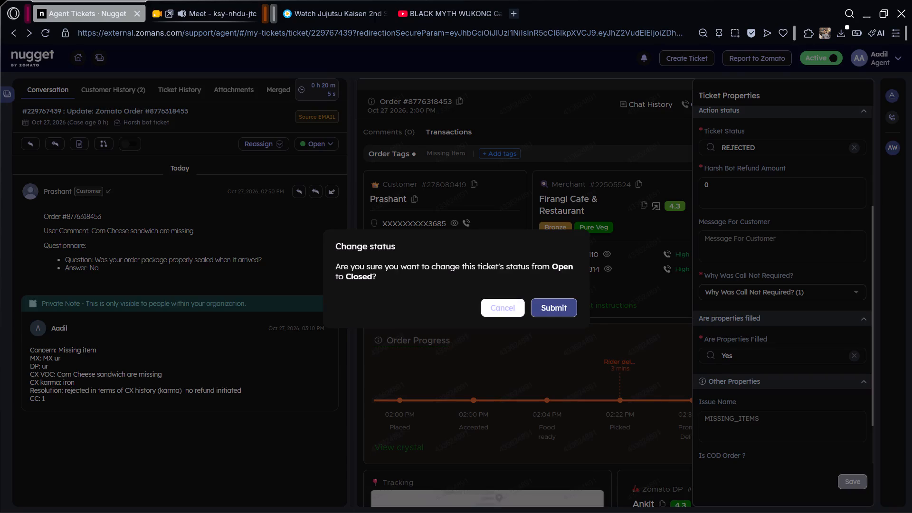
left_click(557, 311)
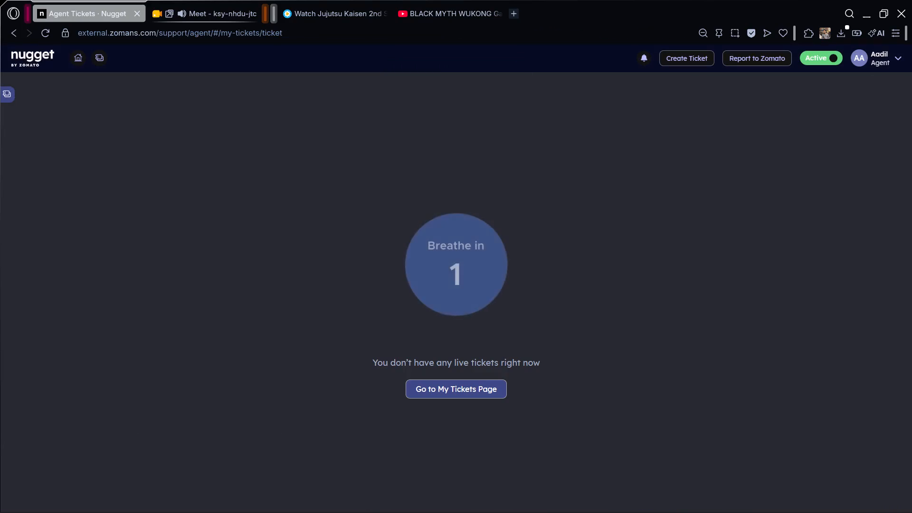
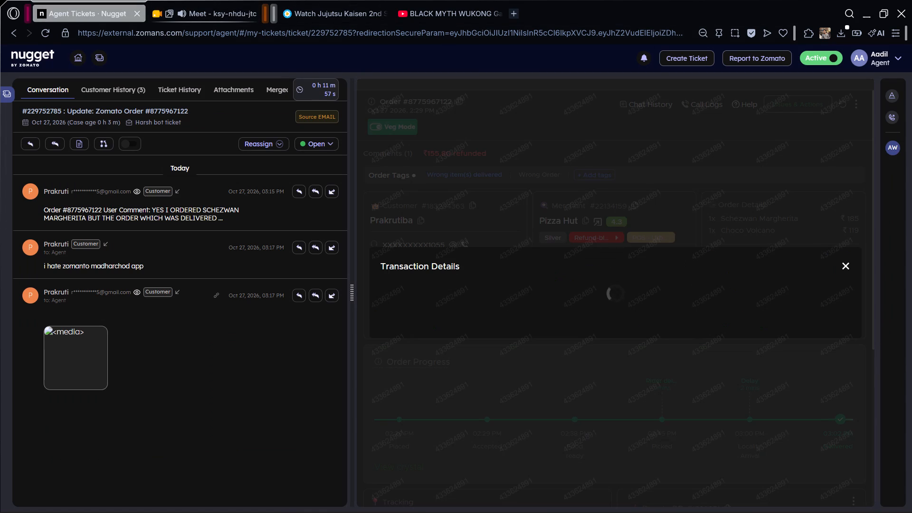
left_click(564, 457)
left_click(454, 158)
left_click(606, 465)
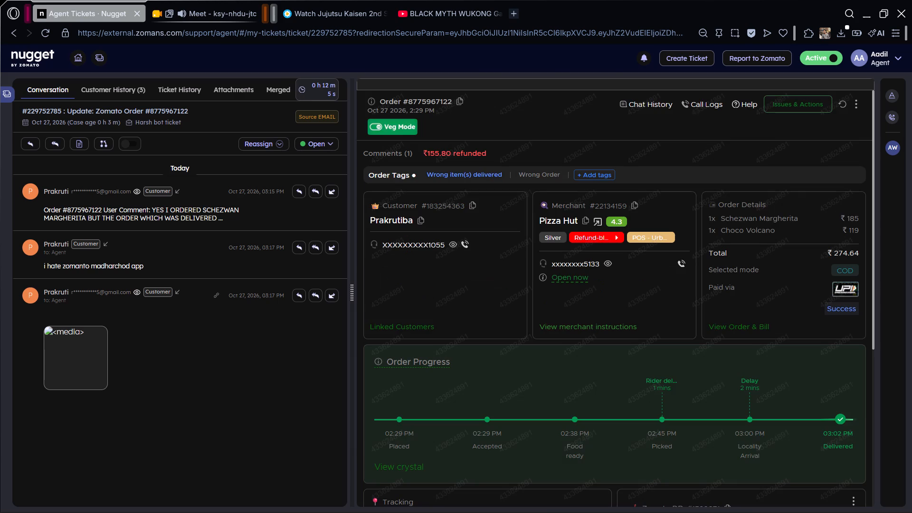
left_click(203, 205)
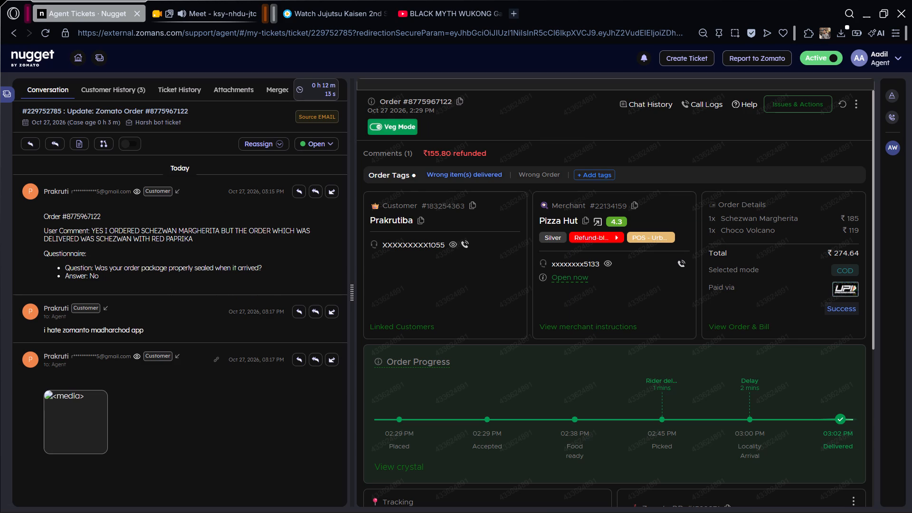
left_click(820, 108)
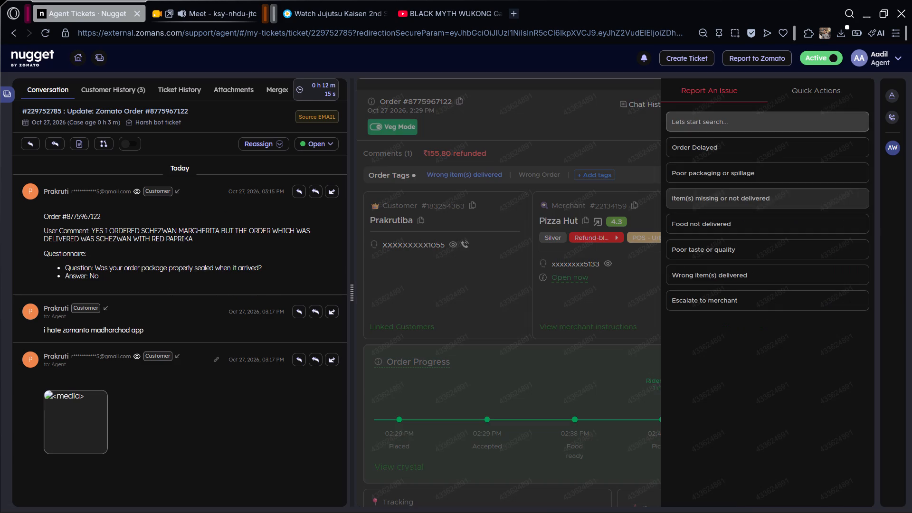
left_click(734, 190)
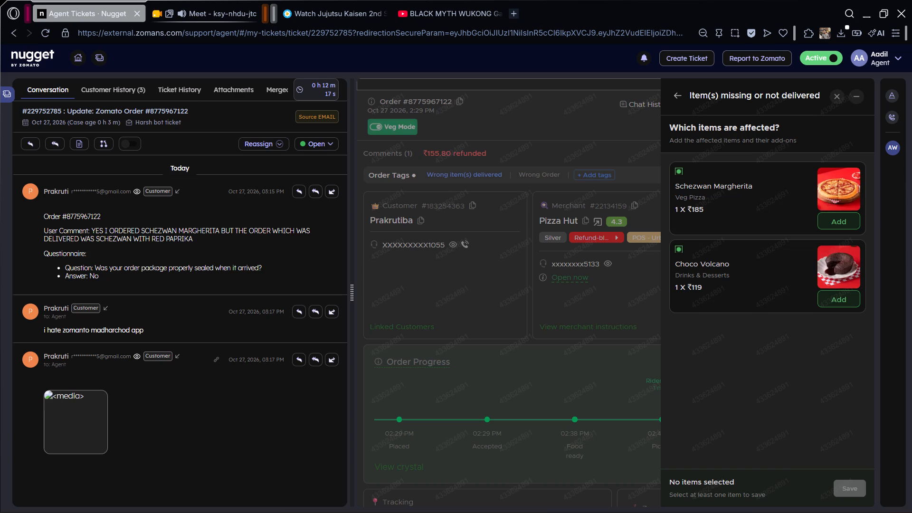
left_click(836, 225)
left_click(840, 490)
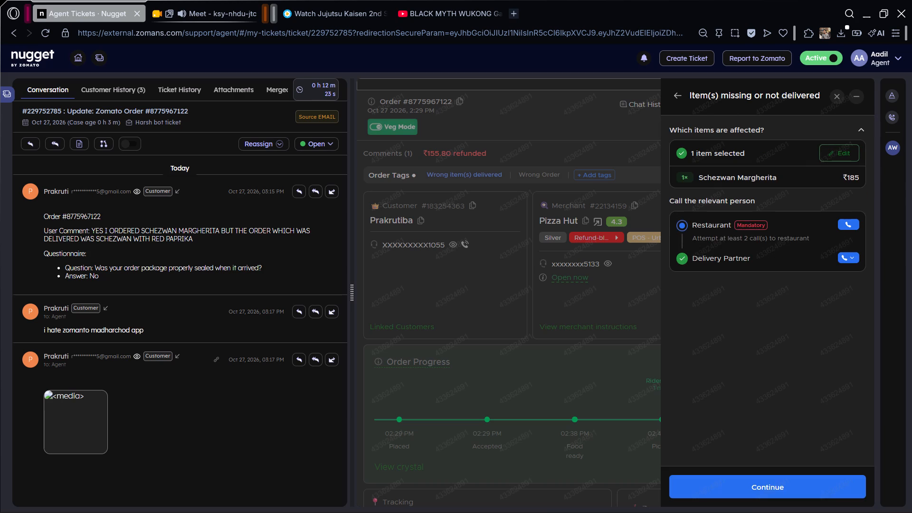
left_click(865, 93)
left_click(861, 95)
In the ticket properties, set the ticket status to ALREADY_REFUNDED and the Harsh Bot refund amount to 155.80.
left_click(898, 96)
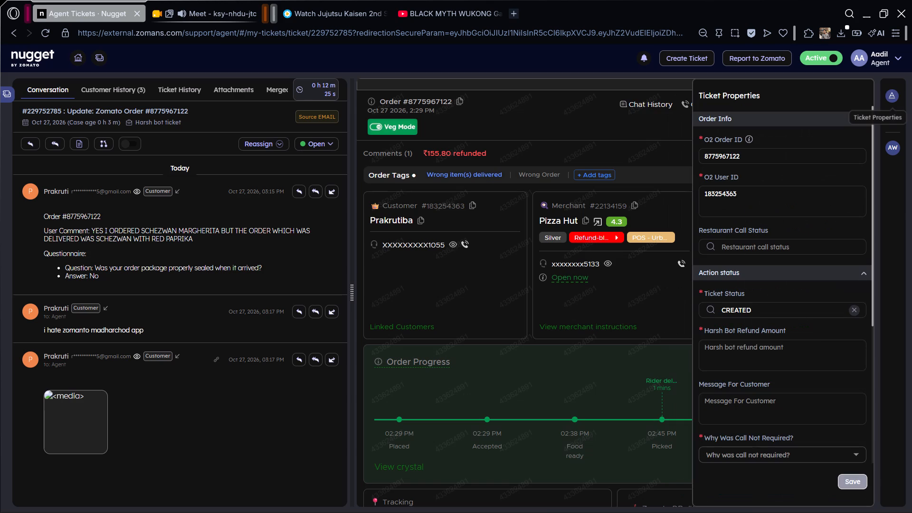
left_click(749, 316)
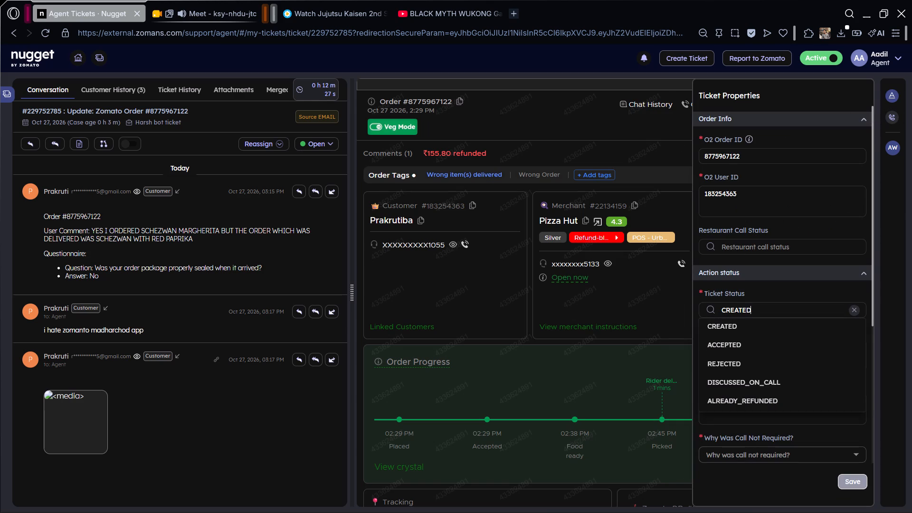
left_click(739, 404)
left_click(749, 388)
left_click(756, 349)
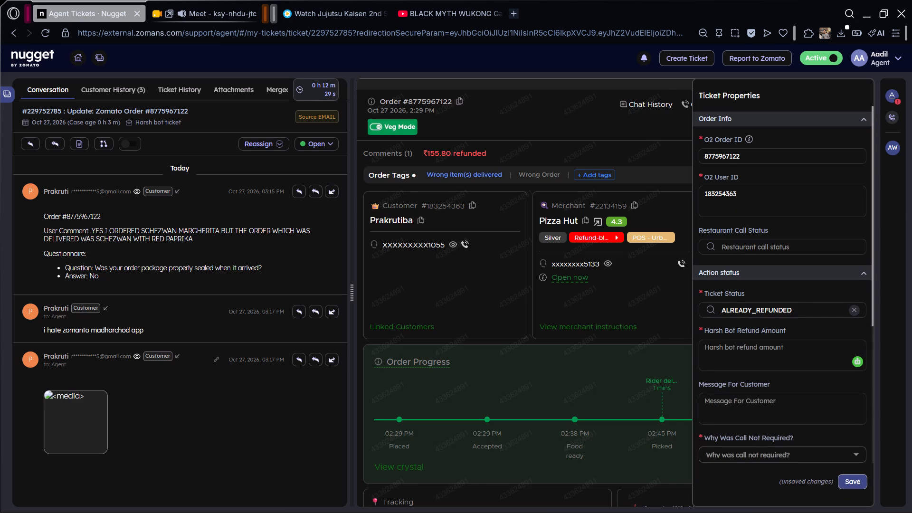
type("155.80")
Choose "I attempted the call" as the reason a call was not required, set Are Properties Filled to Yes, and save the properties.
scroll(756, 349, "down", 1)
scroll(756, 349, "up", 1)
scroll(756, 349, "down", 5)
left_click(763, 231)
scroll(767, 275, "down", 2)
scroll(769, 289, "up", 1)
scroll(769, 291, "down", 4)
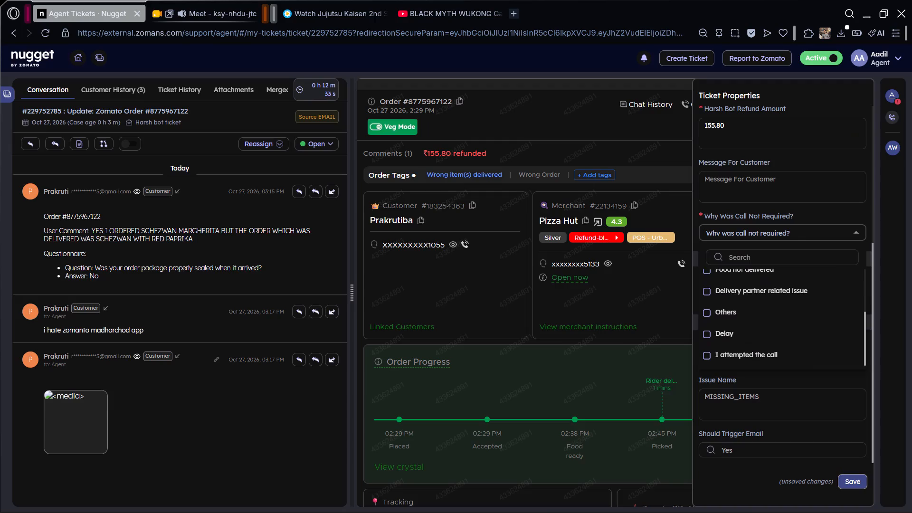
left_click(752, 354)
left_click(751, 387)
left_click(744, 301)
left_click(733, 305)
scroll(726, 318, "down", 2)
scroll(726, 318, "up", 2)
scroll(726, 318, "down", 1)
scroll(726, 318, "up", 1)
scroll(726, 318, "down", 2)
scroll(726, 318, "up", 1)
scroll(726, 318, "down", 4)
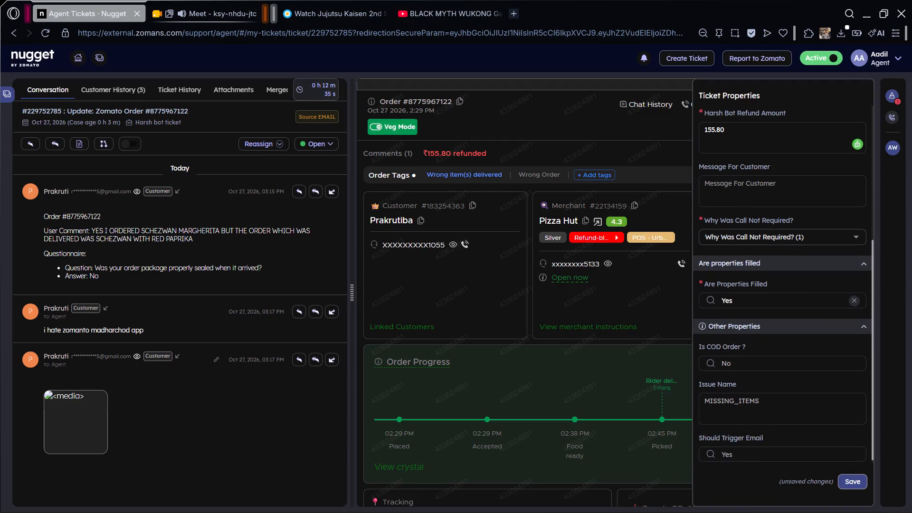
scroll(766, 353, "up", 3)
left_click(857, 494)
left_click(854, 484)
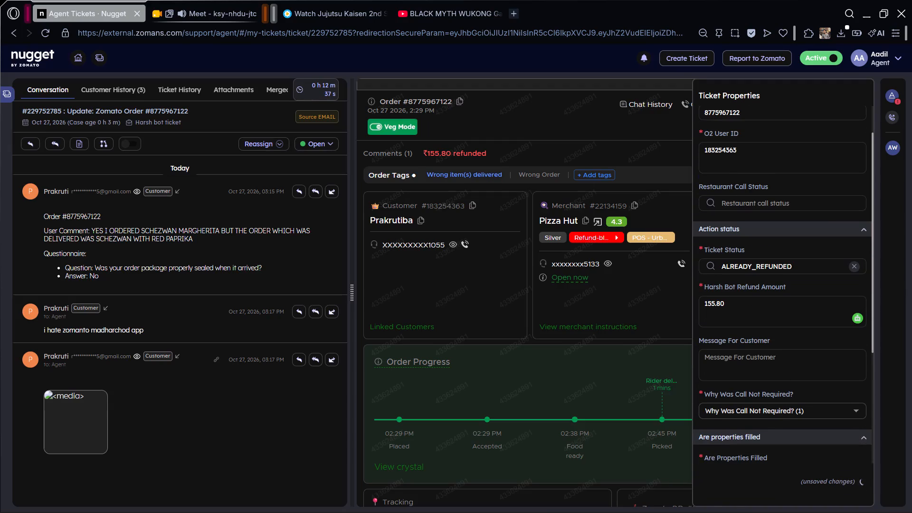
left_click(886, 98)
Start a private note on the ticket with the line "Already refunded".
left_click(73, 149)
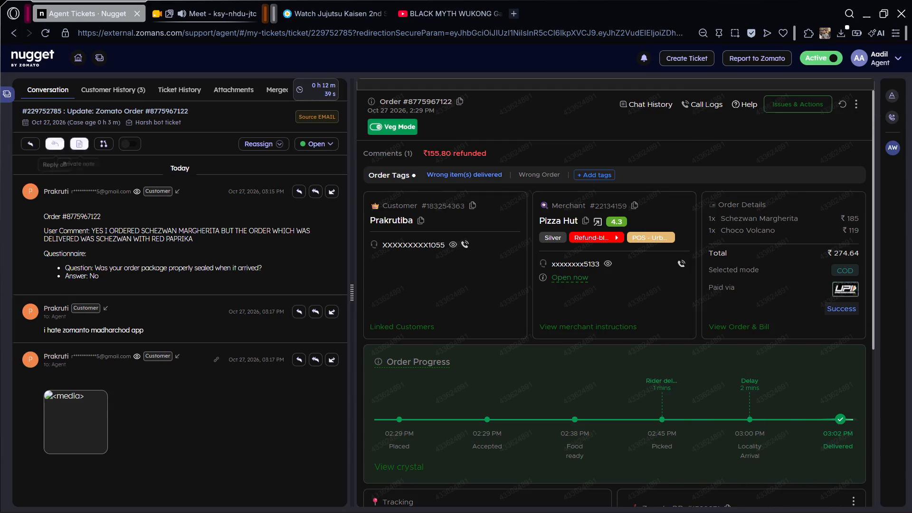
left_click(421, 269)
key("alt+Tab")
key("alt+Tab")
key("alt+Tab")
key("alt+Tab")
key("alt+Tab")
key("alt+Tab")
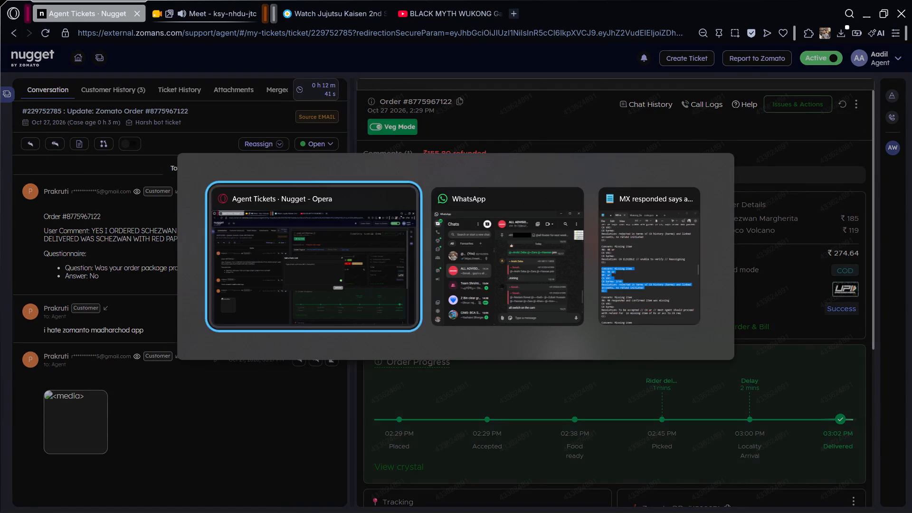
left_click(425, 243)
type("Already refunded")
Add the line "issue already resolved" to the private note, followed by a line about closing the ticket.
key("shift+Return")
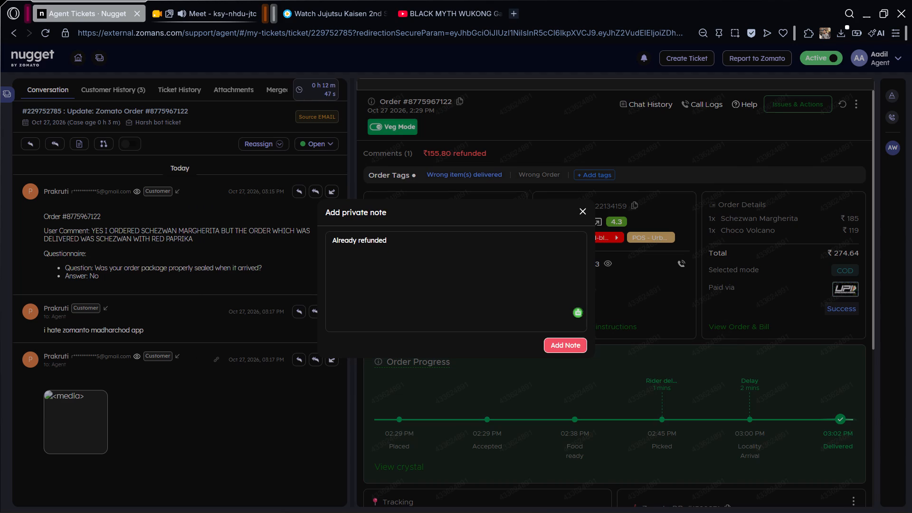
type("isse")
key("BackSpace")
type("ue alreadt")
key("space")
key("BackSpace")
key("BackSpace")
type("y resolved")
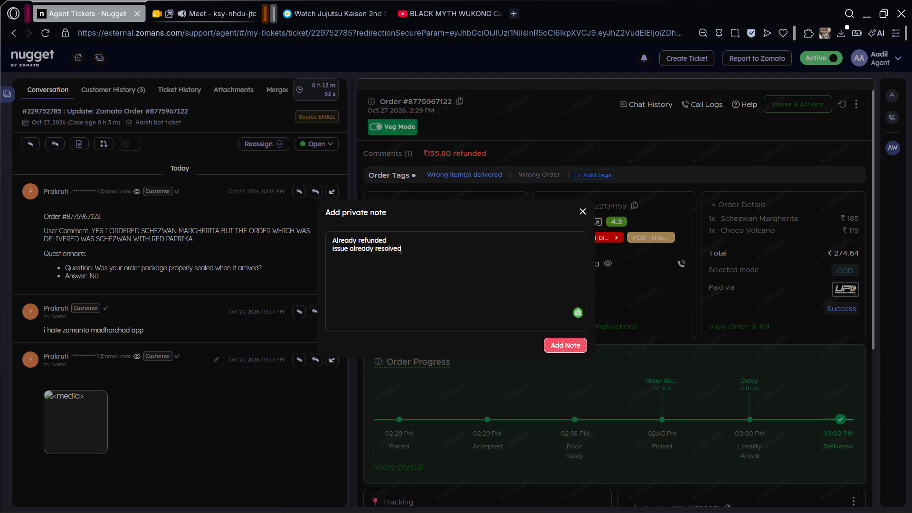
key("shift+Return")
type("closing the tick")
key("BackSpace")
key("e")
key("BackSpace")
type("key")
key("BackSpace")
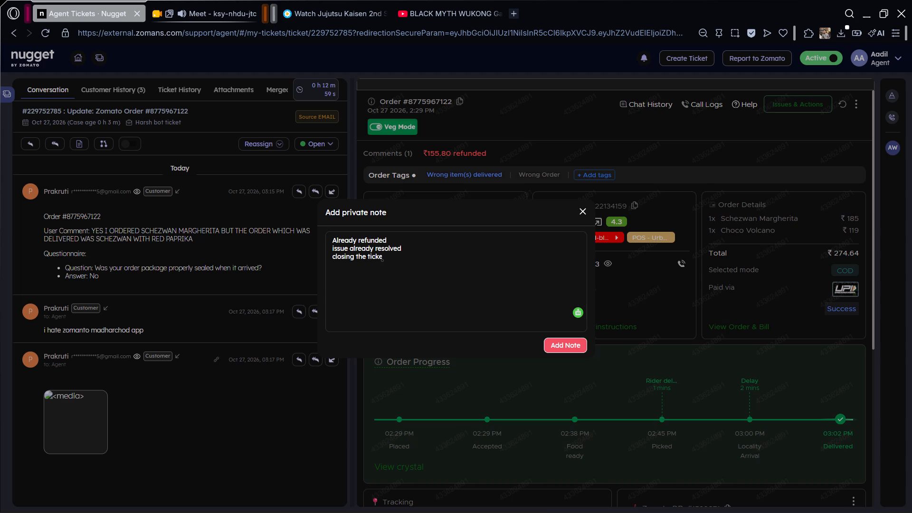
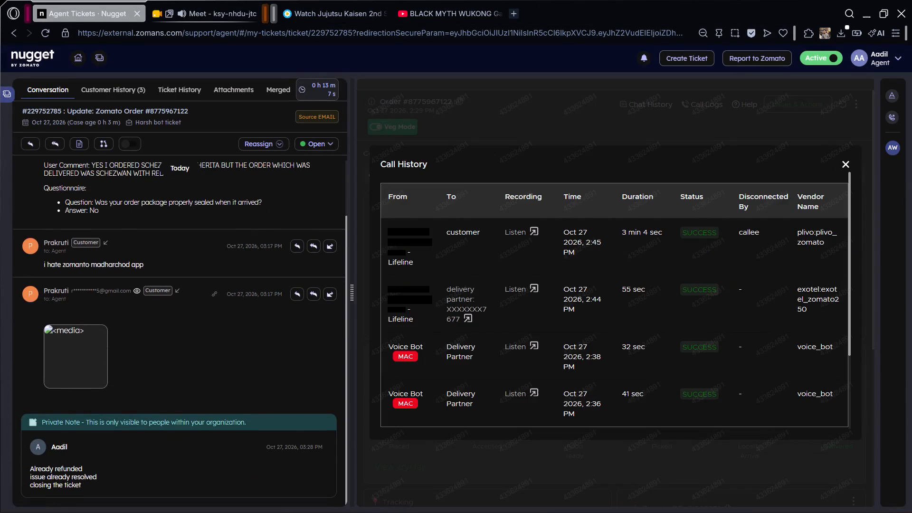
Close the call history and check the filled-in values in the ticket properties.
left_click(704, 102)
left_click(885, 95)
scroll(842, 223, "up", 1)
scroll(841, 225, "down", 2)
scroll(841, 225, "up", 2)
scroll(841, 225, "down", 2)
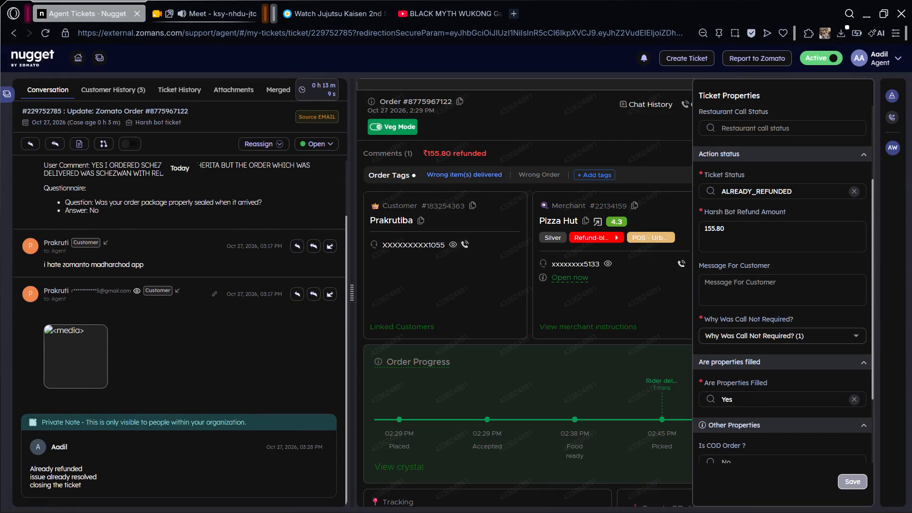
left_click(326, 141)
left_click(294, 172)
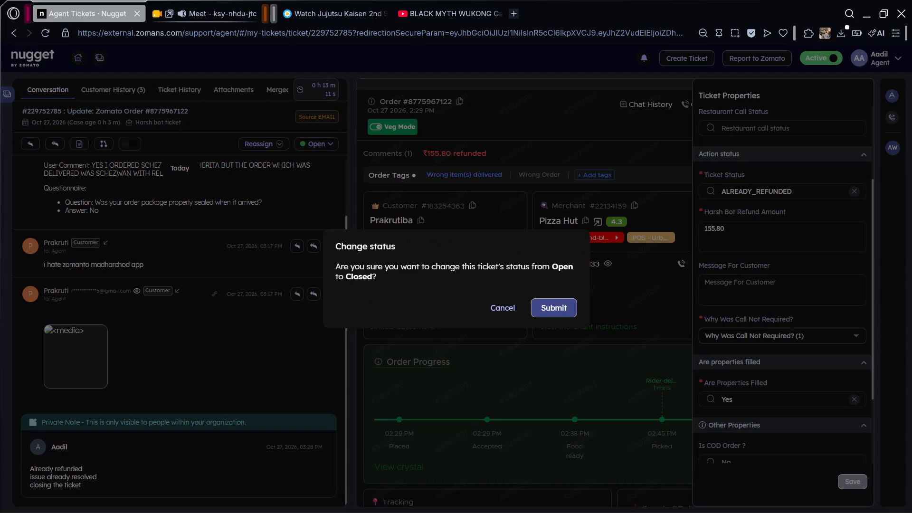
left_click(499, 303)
left_click(323, 136)
left_click(320, 145)
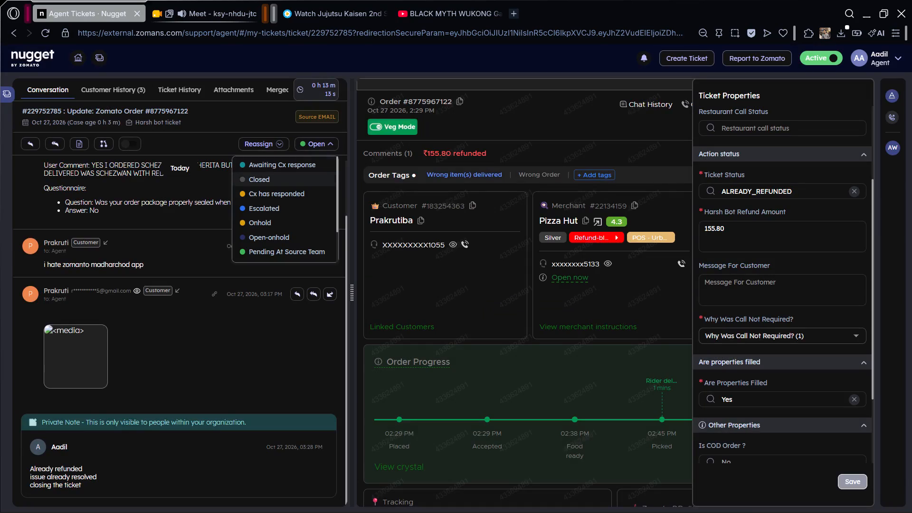
left_click(269, 178)
left_click(548, 307)
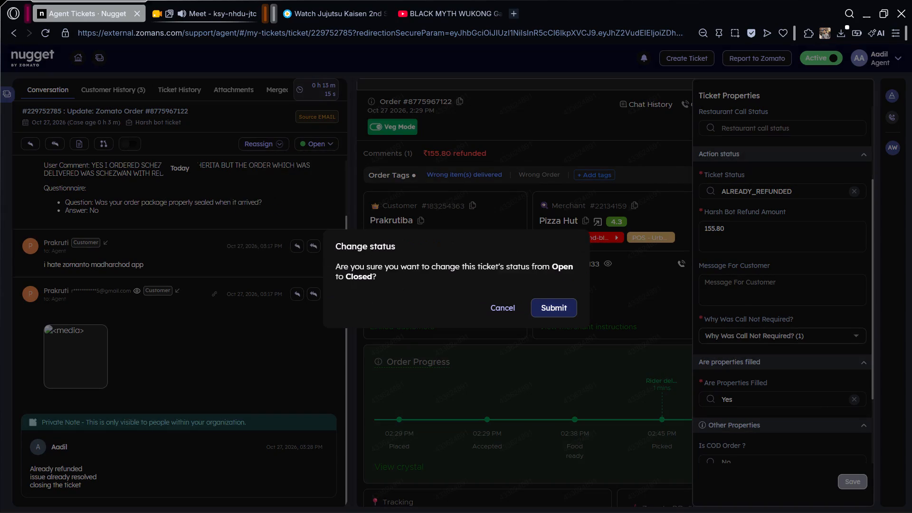
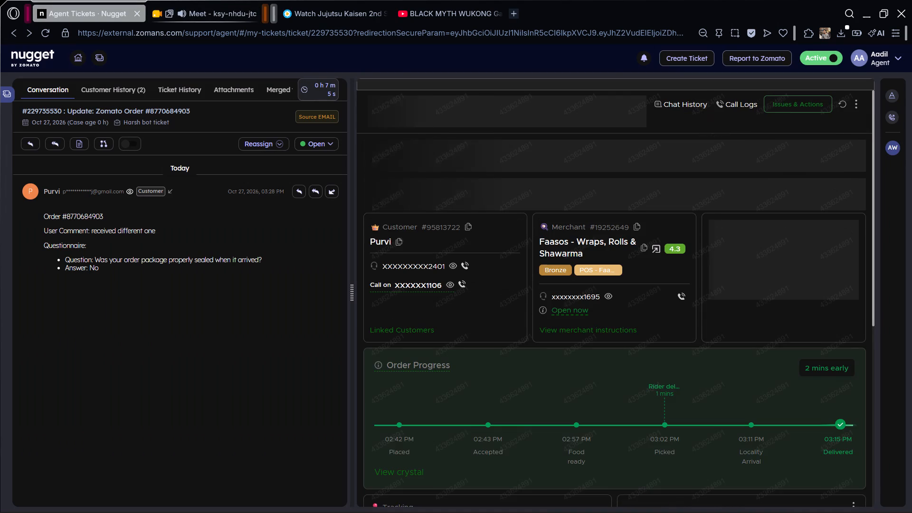
left_click(379, 213)
left_click(379, 218)
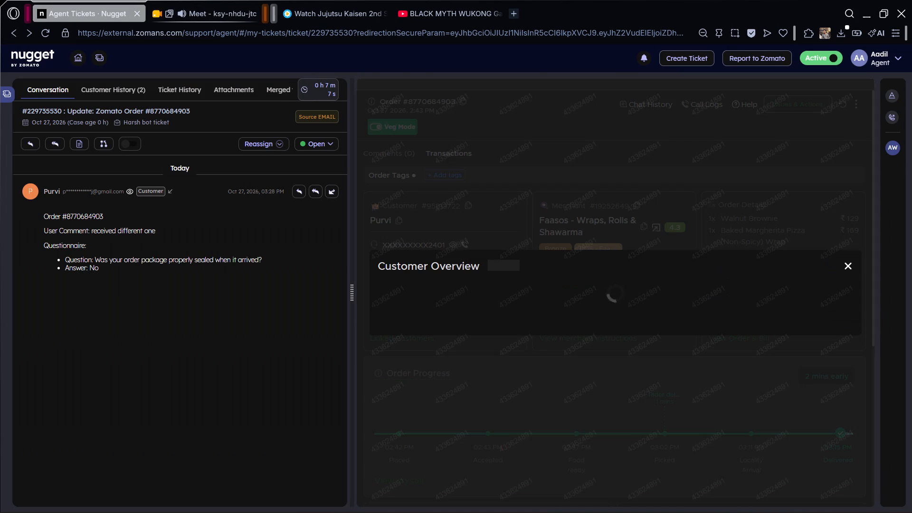
left_click(550, 381)
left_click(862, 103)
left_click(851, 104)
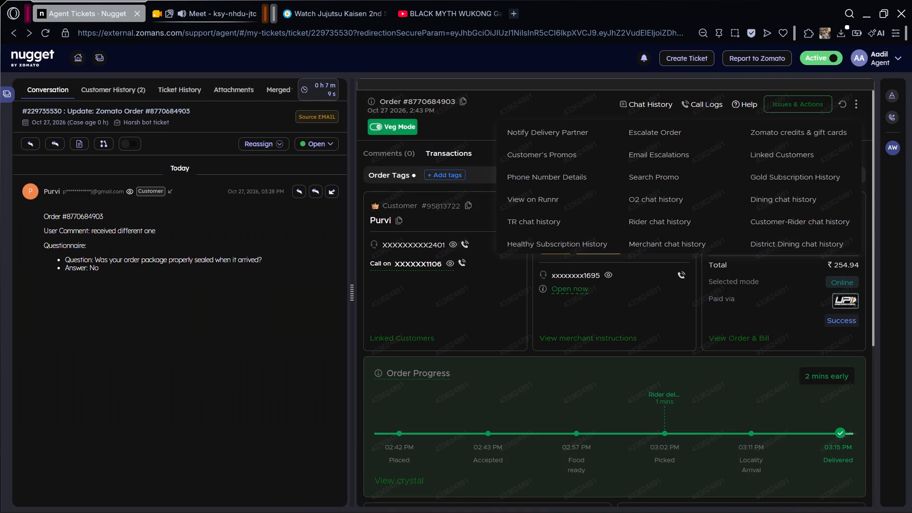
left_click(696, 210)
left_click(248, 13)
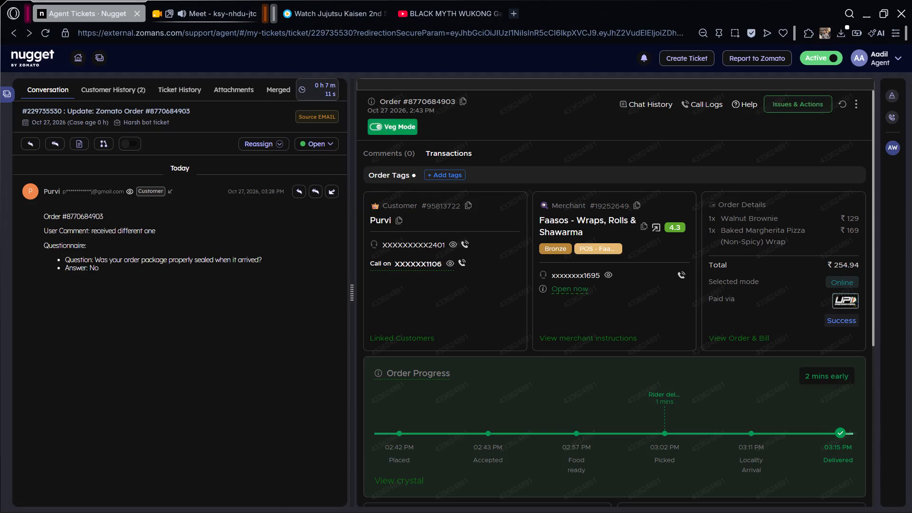
left_click(853, 106)
left_click(699, 188)
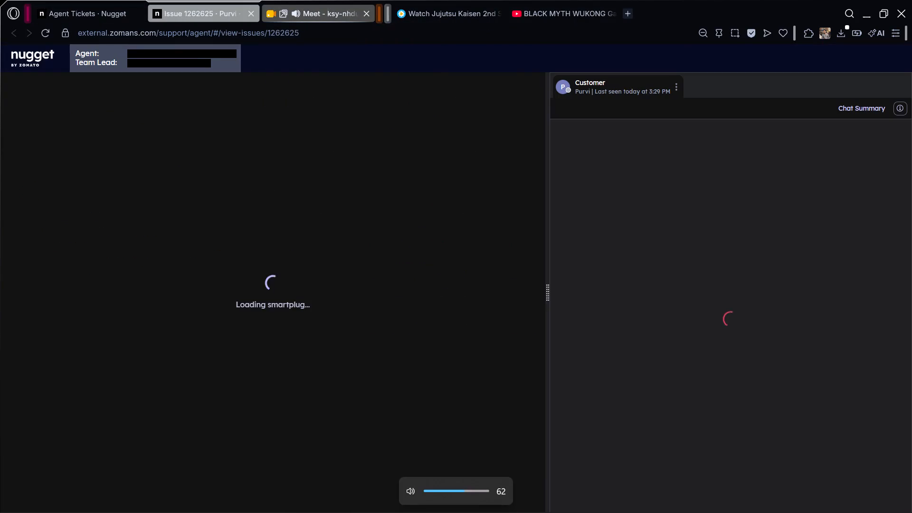
scroll(550, 231, "down", 7)
scroll(604, 244, "up", 2)
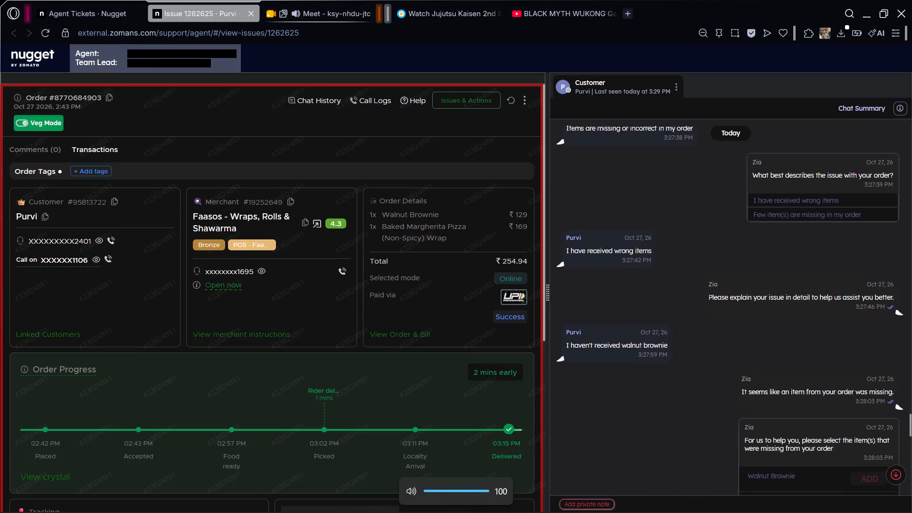
scroll(615, 250, "down", 6)
scroll(636, 249, "up", 1)
scroll(636, 249, "down", 1)
scroll(636, 249, "up", 4)
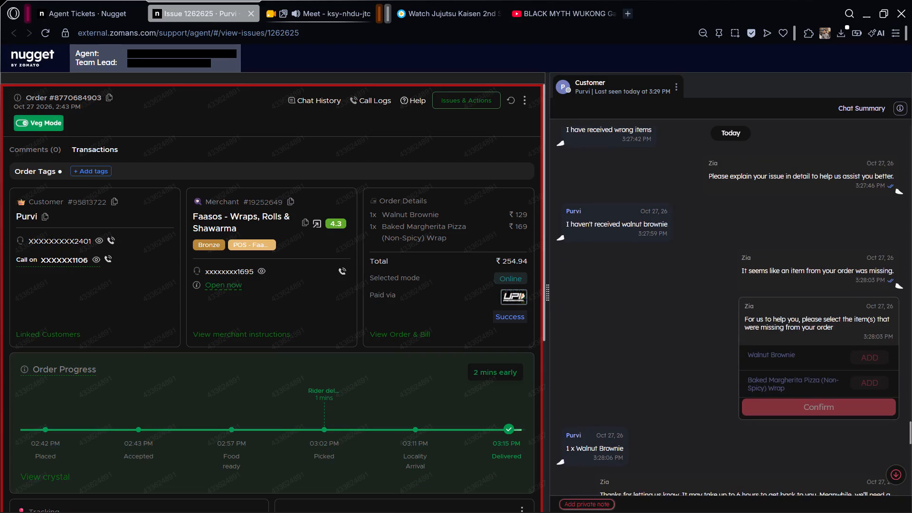
scroll(644, 248, "down", 2)
scroll(644, 248, "up", 1)
scroll(644, 248, "down", 10)
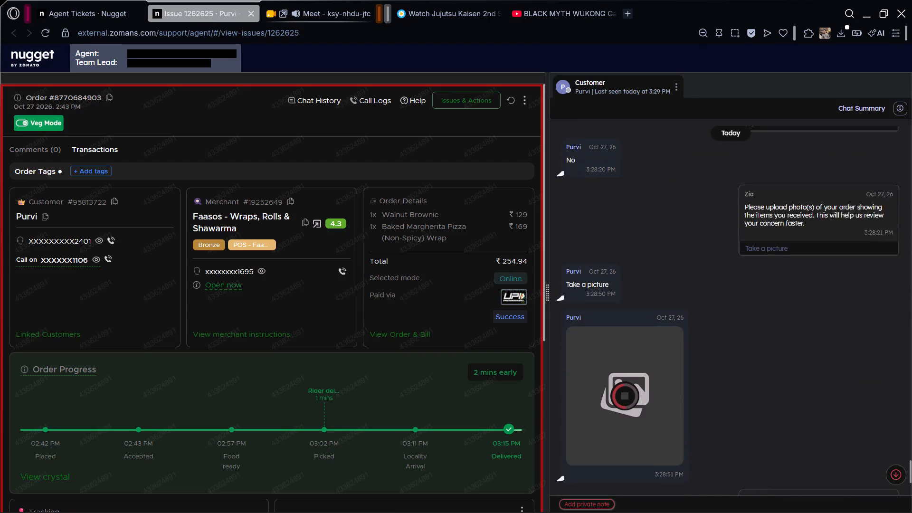
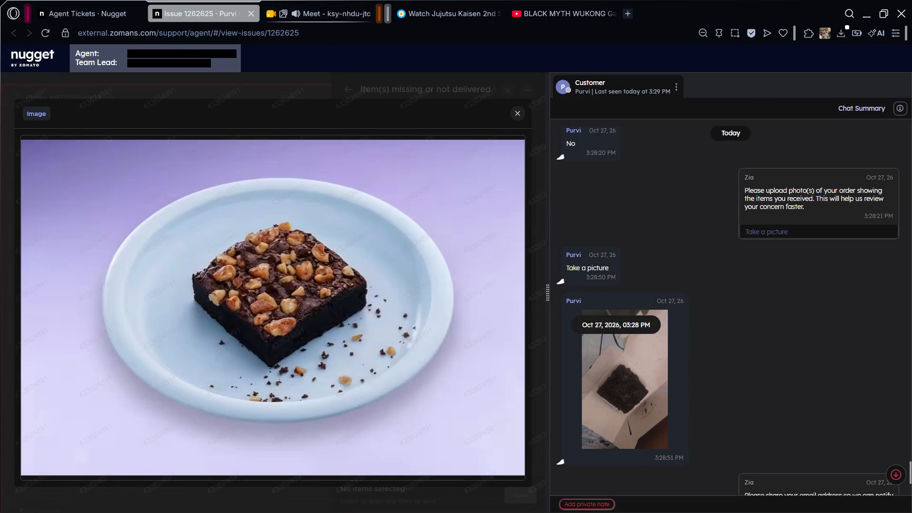
Close the Walnut Brownie reference image and the missing-items form without selecting any affected items.
left_click(513, 111)
scroll(634, 209, "down", 1)
scroll(634, 209, "up", 1)
scroll(634, 209, "down", 1)
scroll(634, 209, "up", 2)
scroll(634, 209, "down", 1)
scroll(634, 209, "up", 2)
left_click(508, 85)
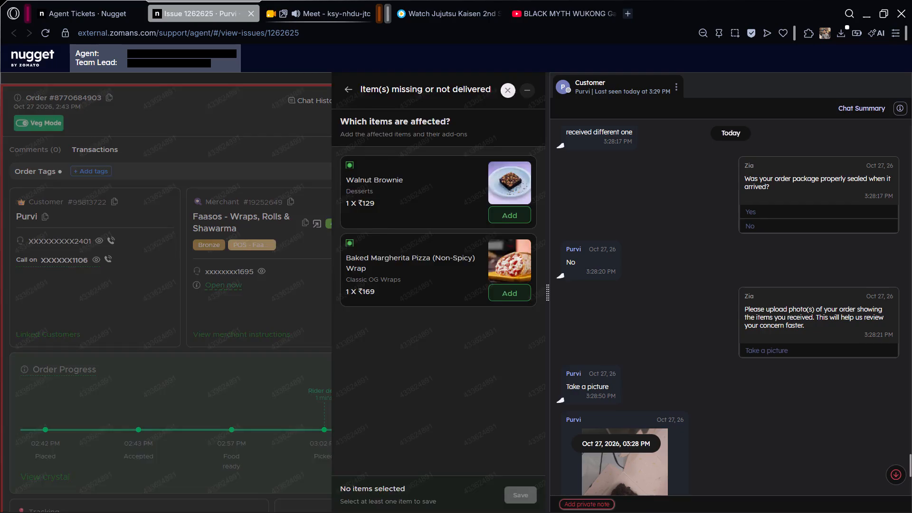
Examine the customer's uploaded brownie photo and its capture details in the image preview, and close the preview.
scroll(638, 341, "down", 5)
scroll(638, 341, "up", 1)
left_click(611, 255)
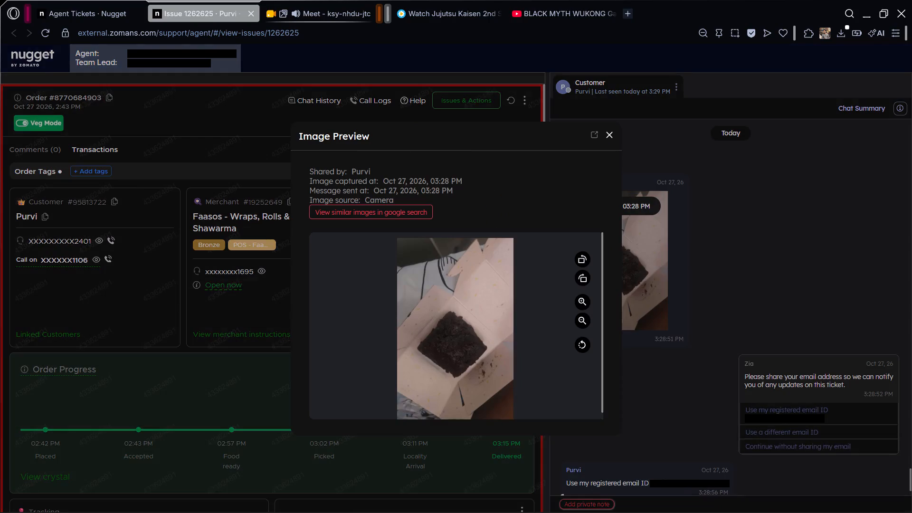
scroll(516, 287, "down", 2)
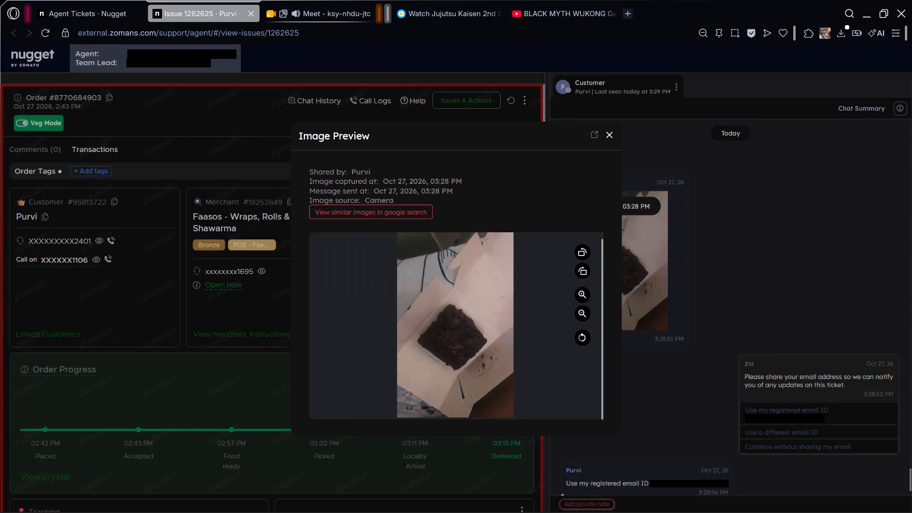
left_click(613, 135)
left_click(107, 160)
left_click(101, 162)
left_click(96, 170)
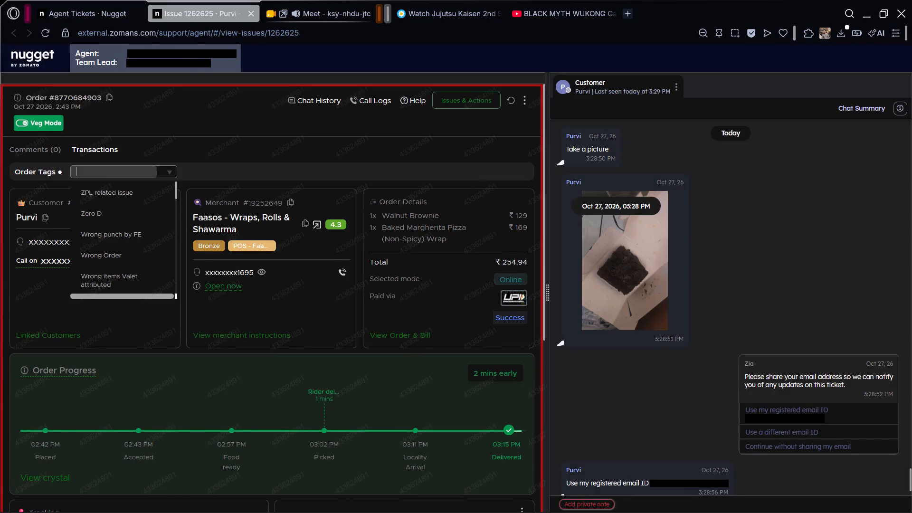
type("wr")
left_click(100, 292)
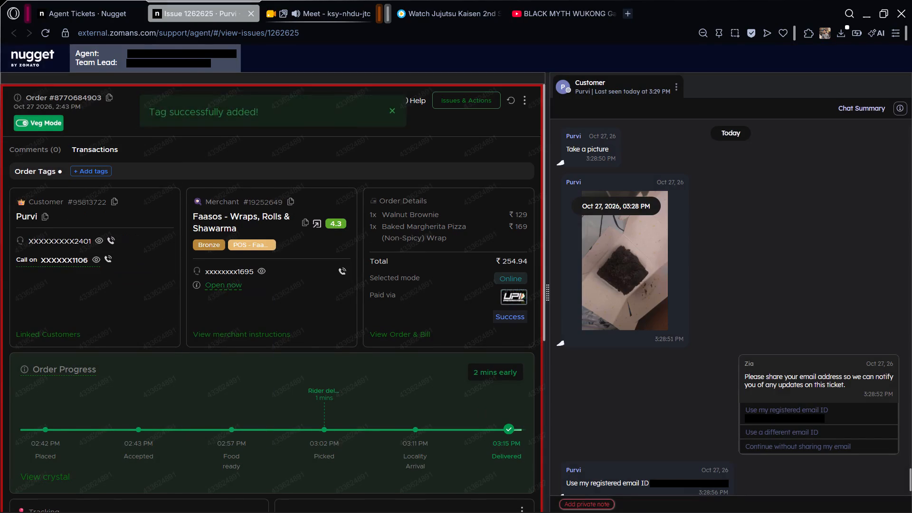
Request a callback connecting to the merchant, Faasos - Wraps, Rolls & Shawarma, and repeat the request twice more.
left_click(345, 271)
left_click(492, 345)
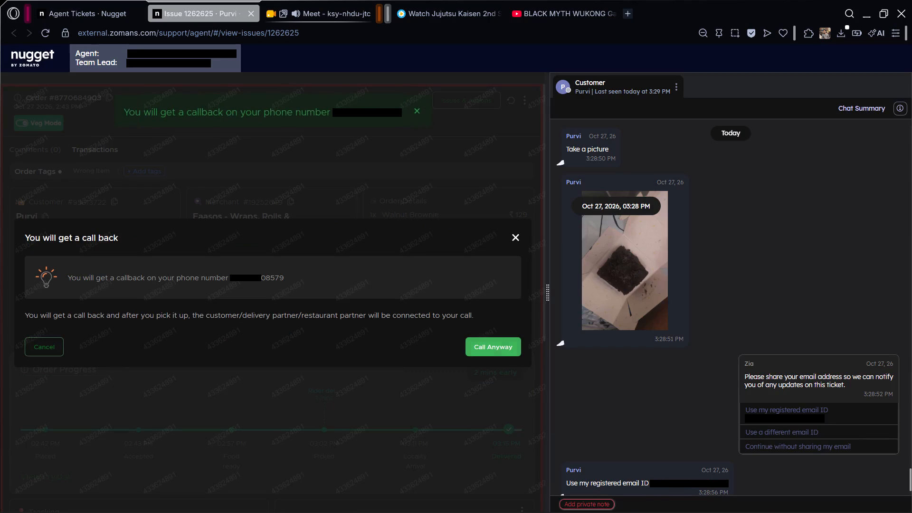
left_click(343, 271)
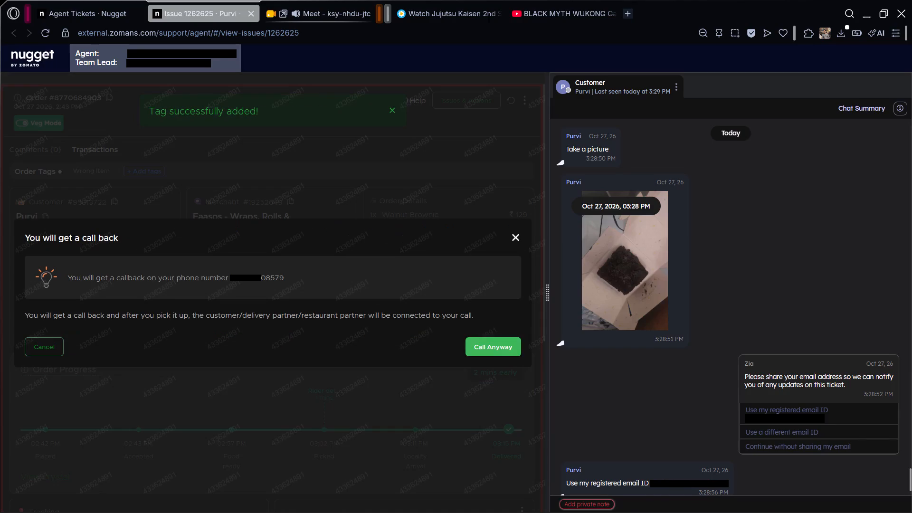
left_click(481, 342)
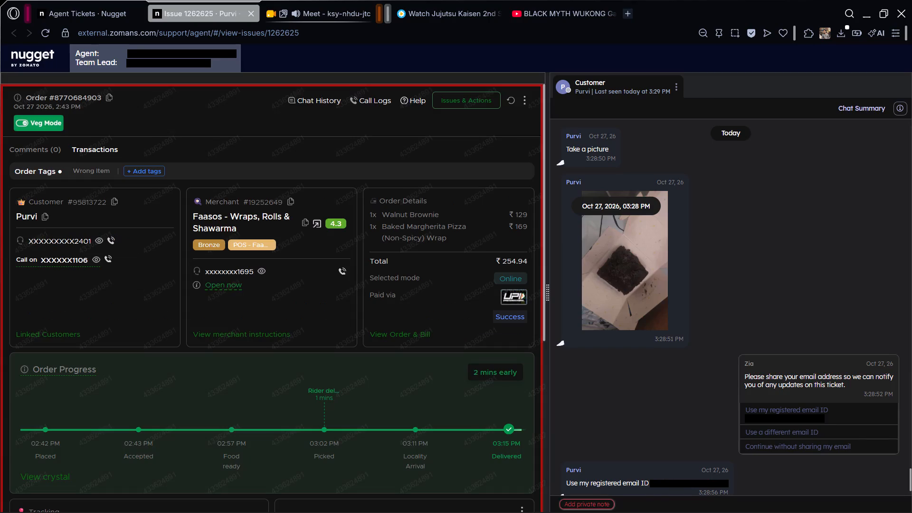
left_click(342, 271)
left_click(491, 342)
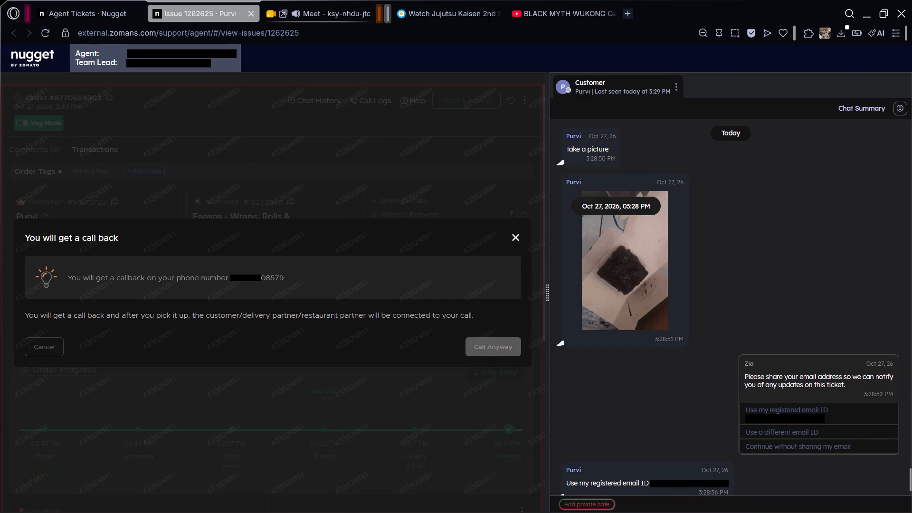
Minimize the browser window to reach the desktop.
left_click(861, 6)
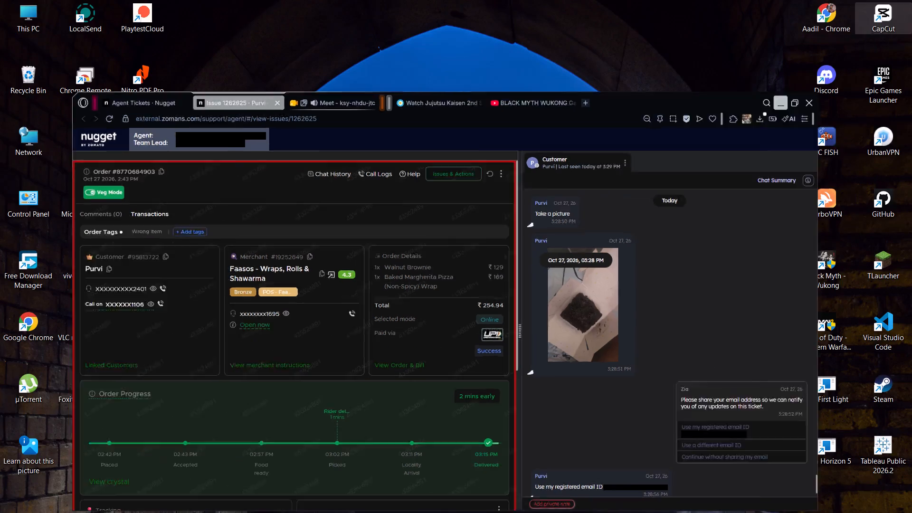